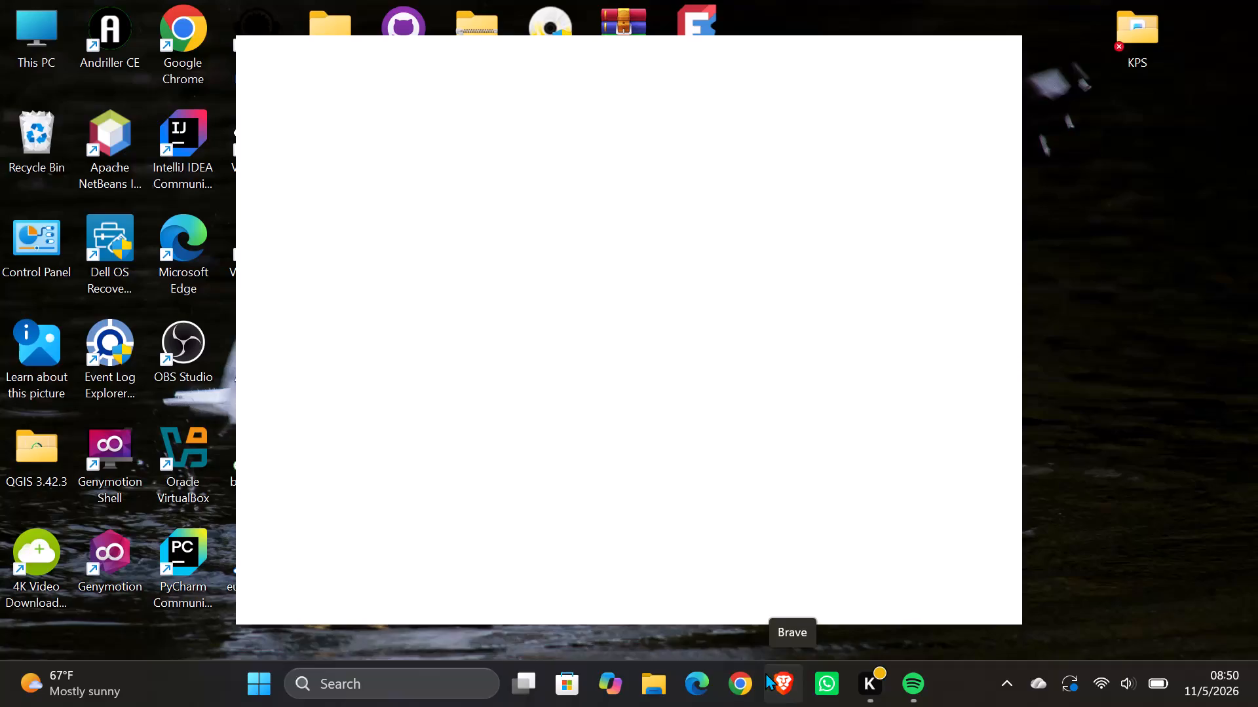
Open Google Chrome with the first listed user profile and bring up the address bar's suggestions on the new tab.
left_click(739, 697)
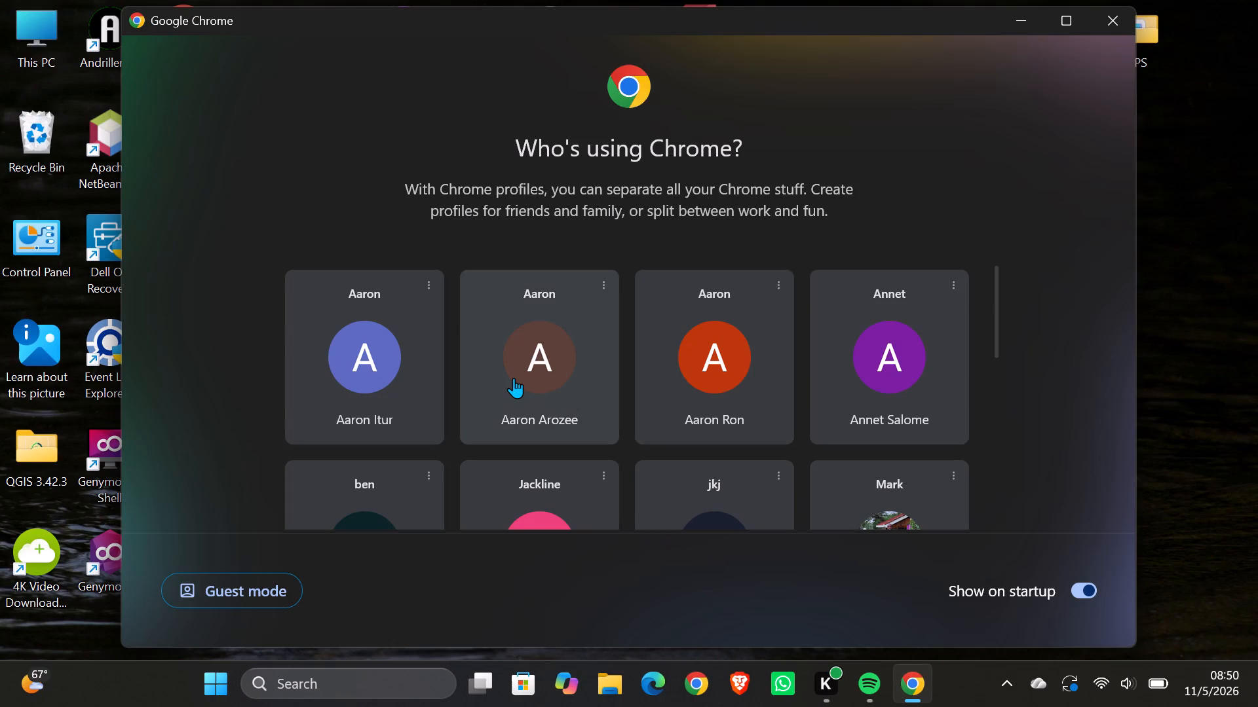
left_click(345, 353)
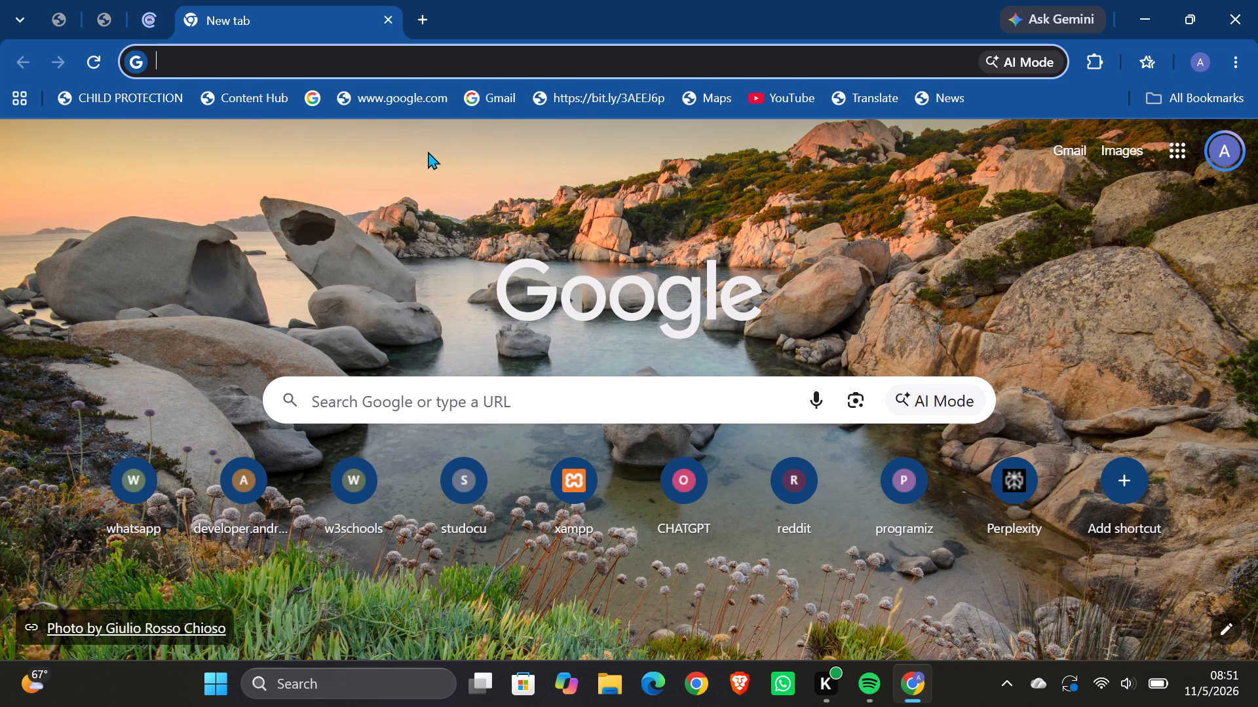
left_click(401, 64)
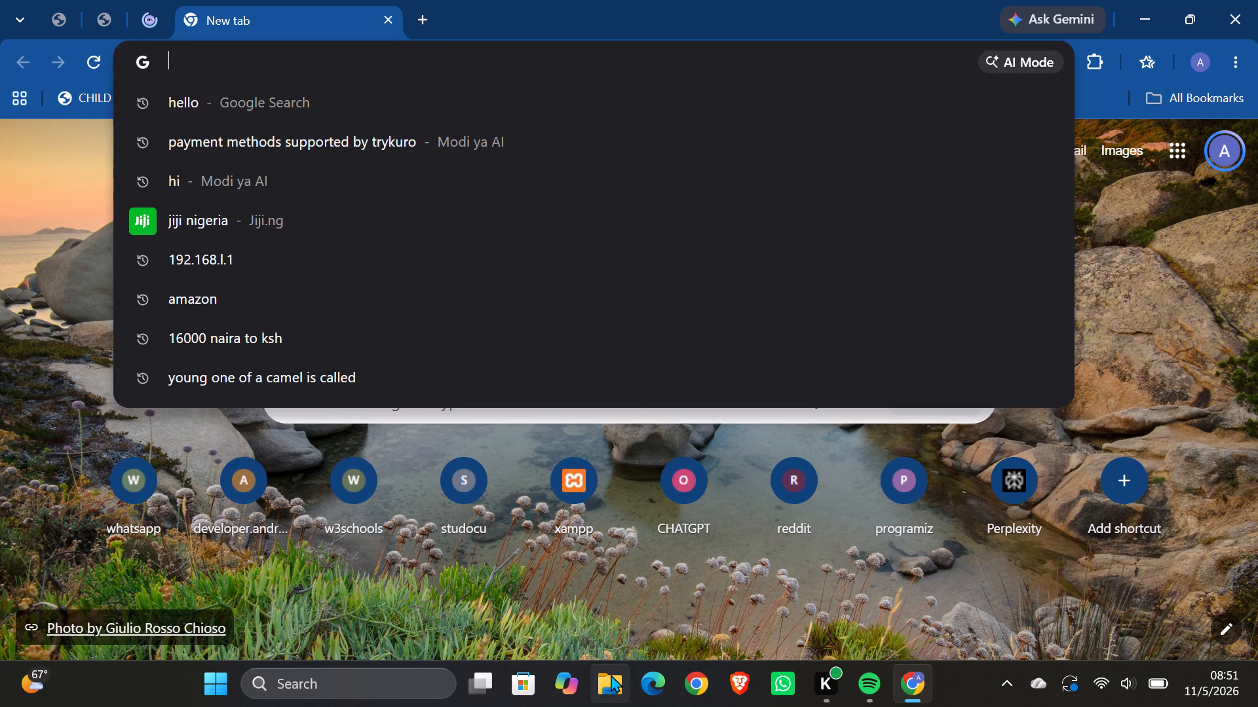
Switch to File Explorer by opening a new window.
left_click(611, 674)
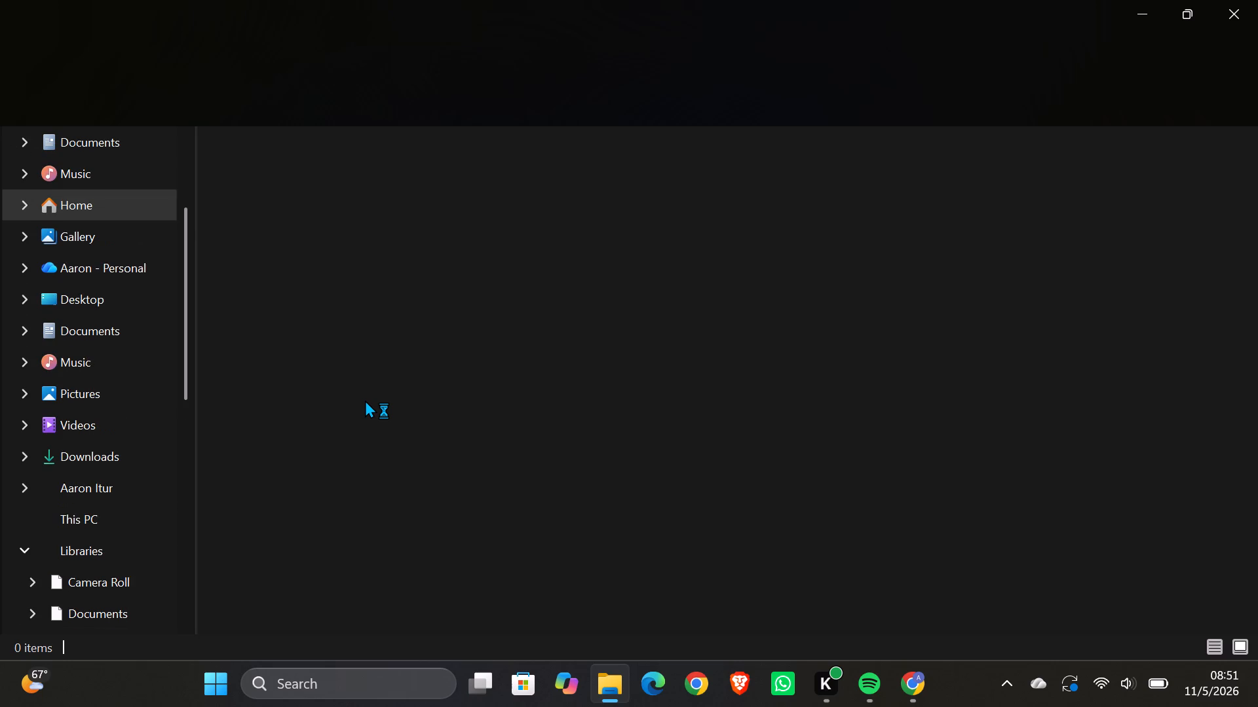
Launch WhatsApp.
left_click(788, 674)
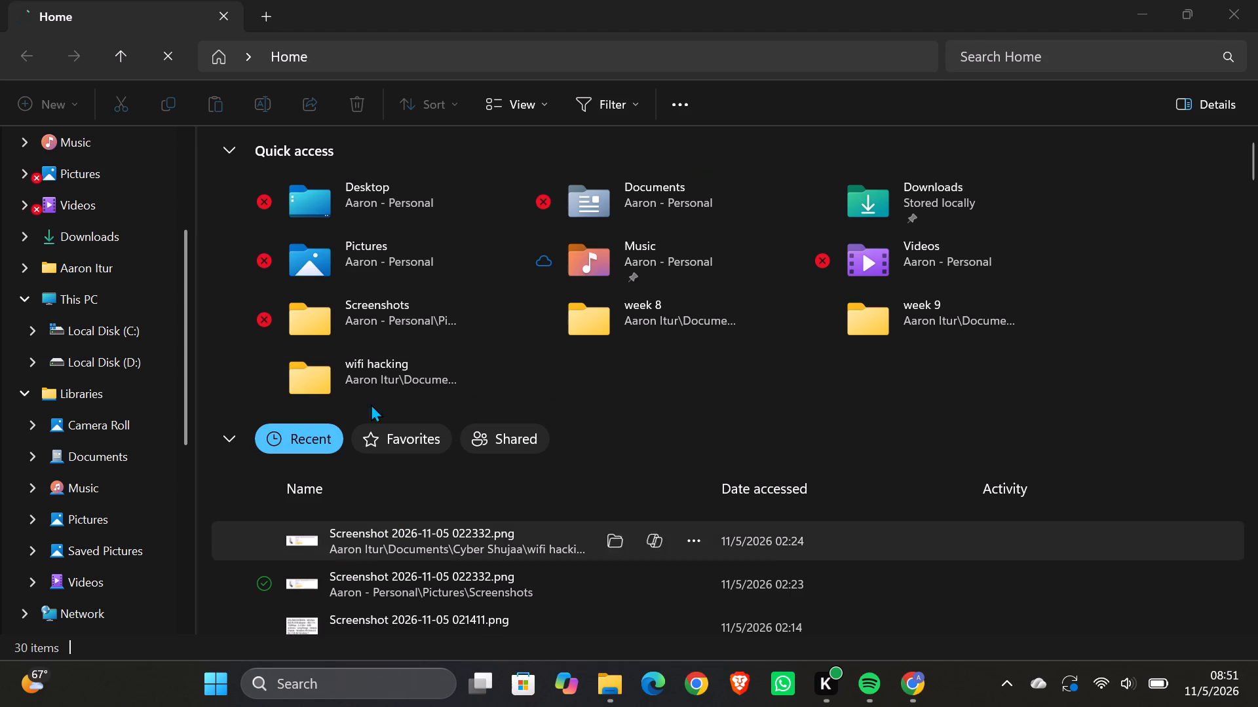
Go to the newest recent screenshot's file location, move up to the Cyber Shujaa folder and open its SA subfolder.
left_click(620, 540)
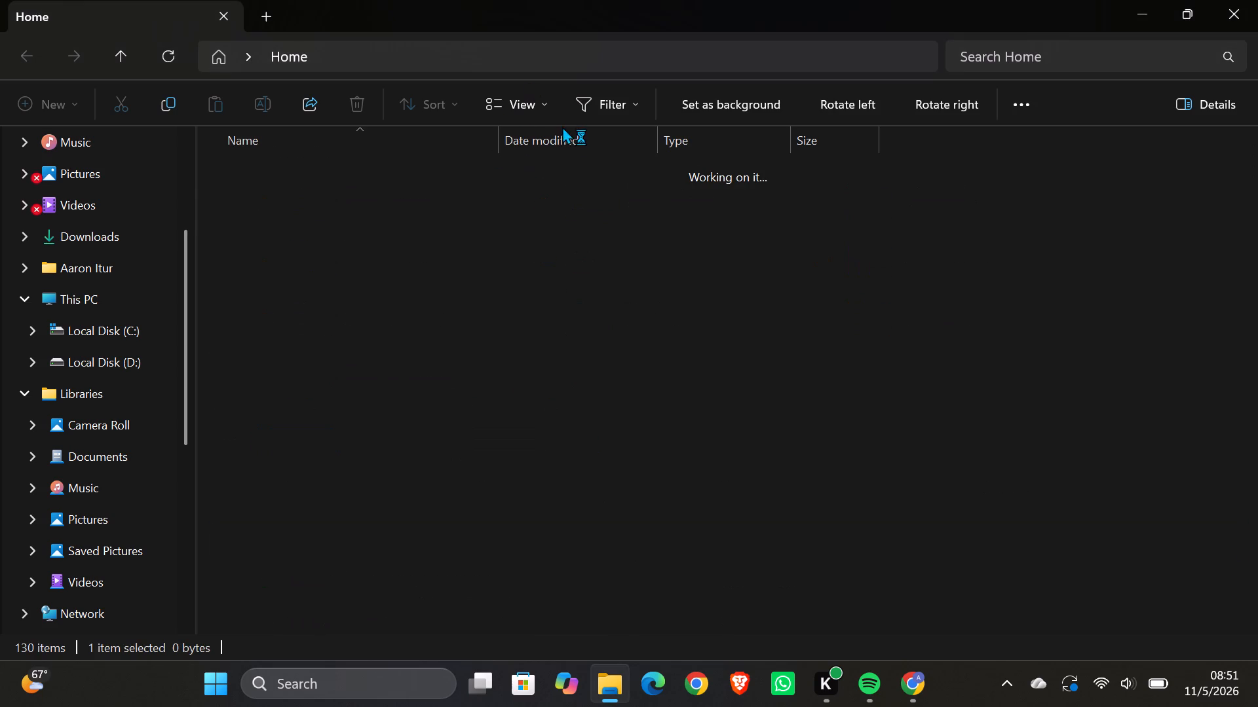
left_click(512, 62)
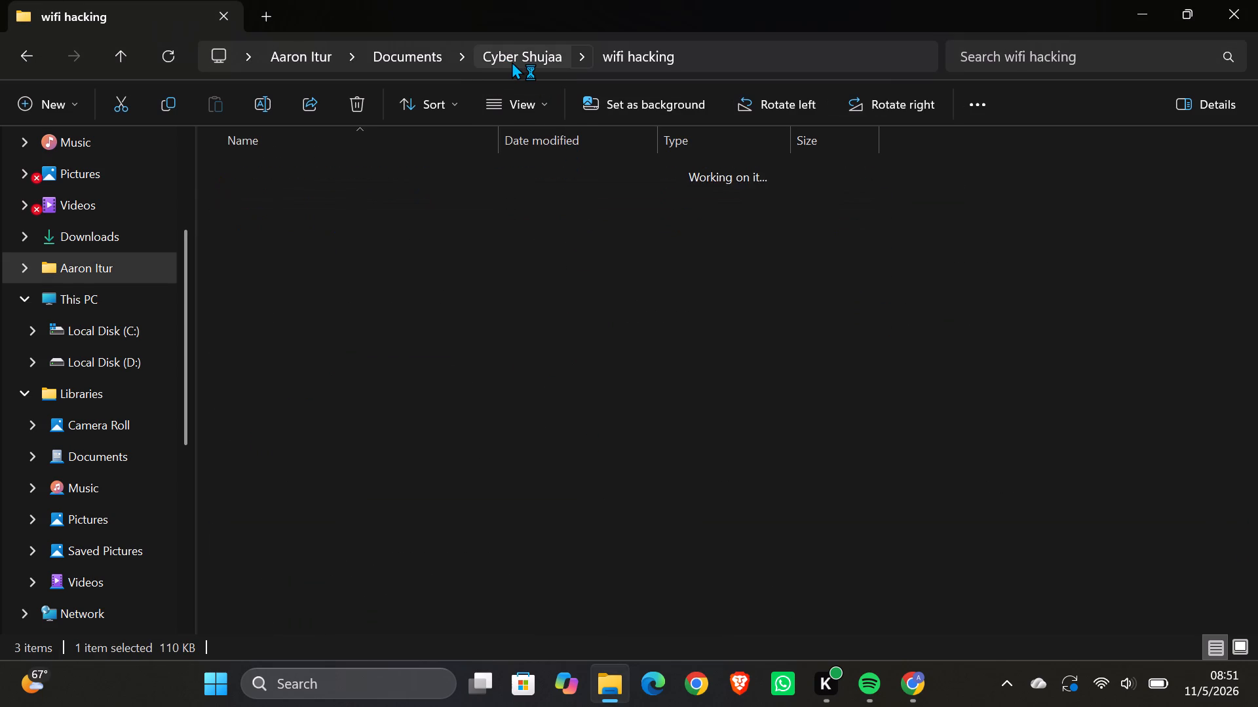
double_click(372, 285)
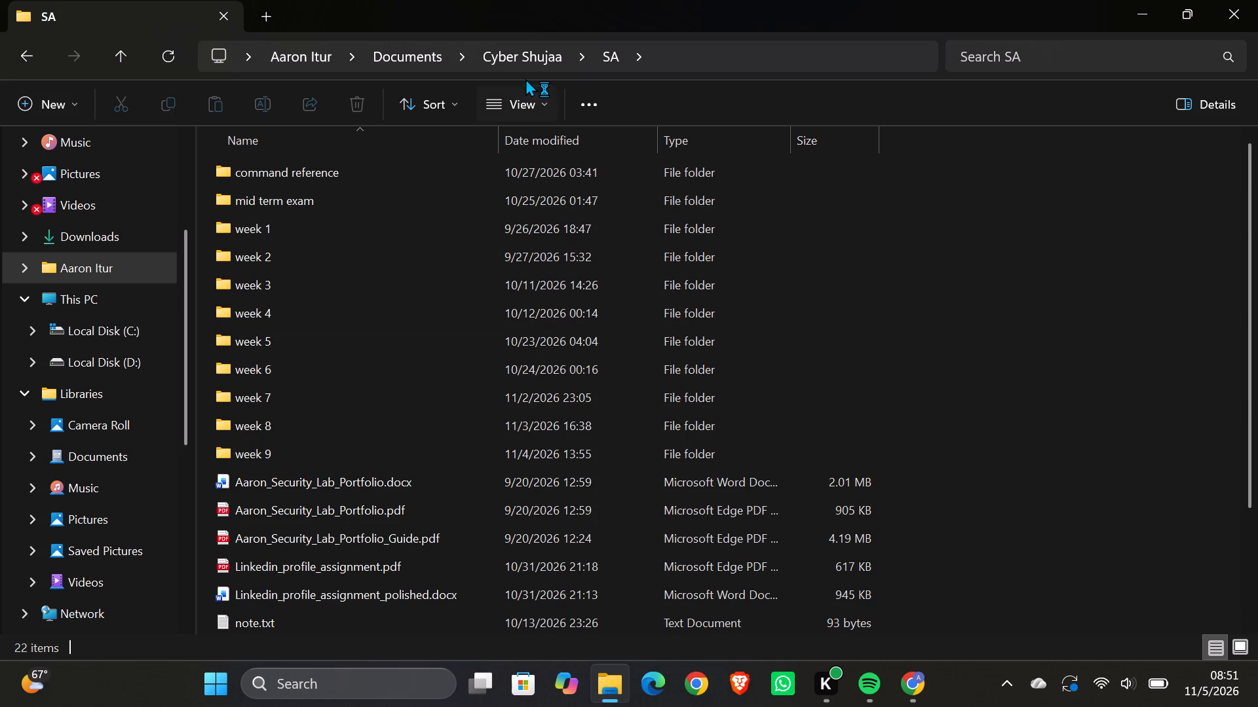
Go back up from the SA folder through Cyber Shujaa to the Documents folder.
left_click(524, 54)
left_click(429, 57)
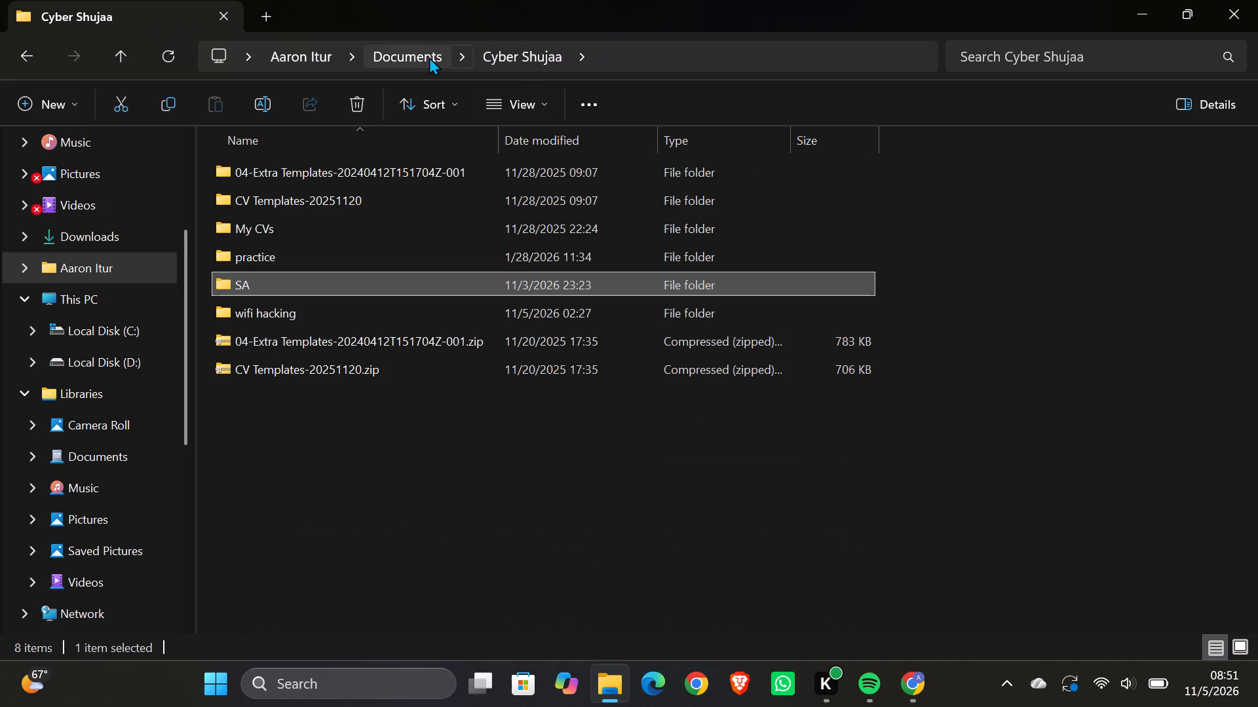
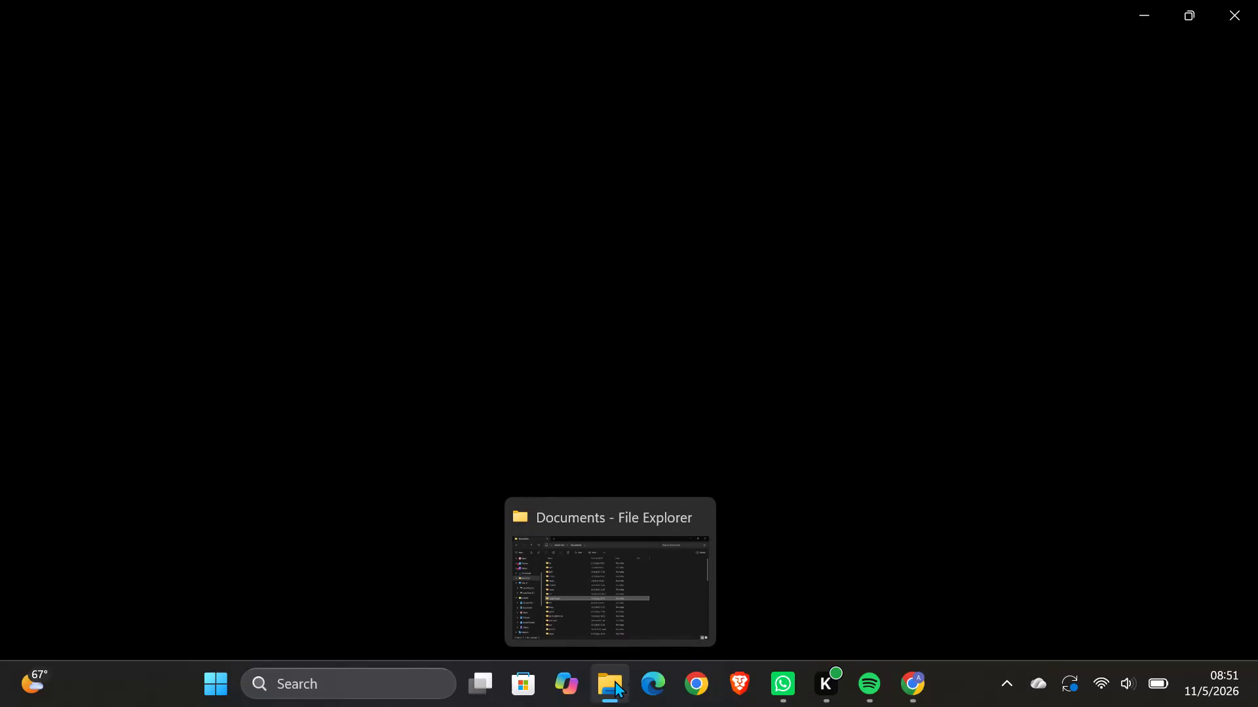
Open the Word document whose name ends in CV_Professional from the CV folder in Documents.
left_click(603, 600)
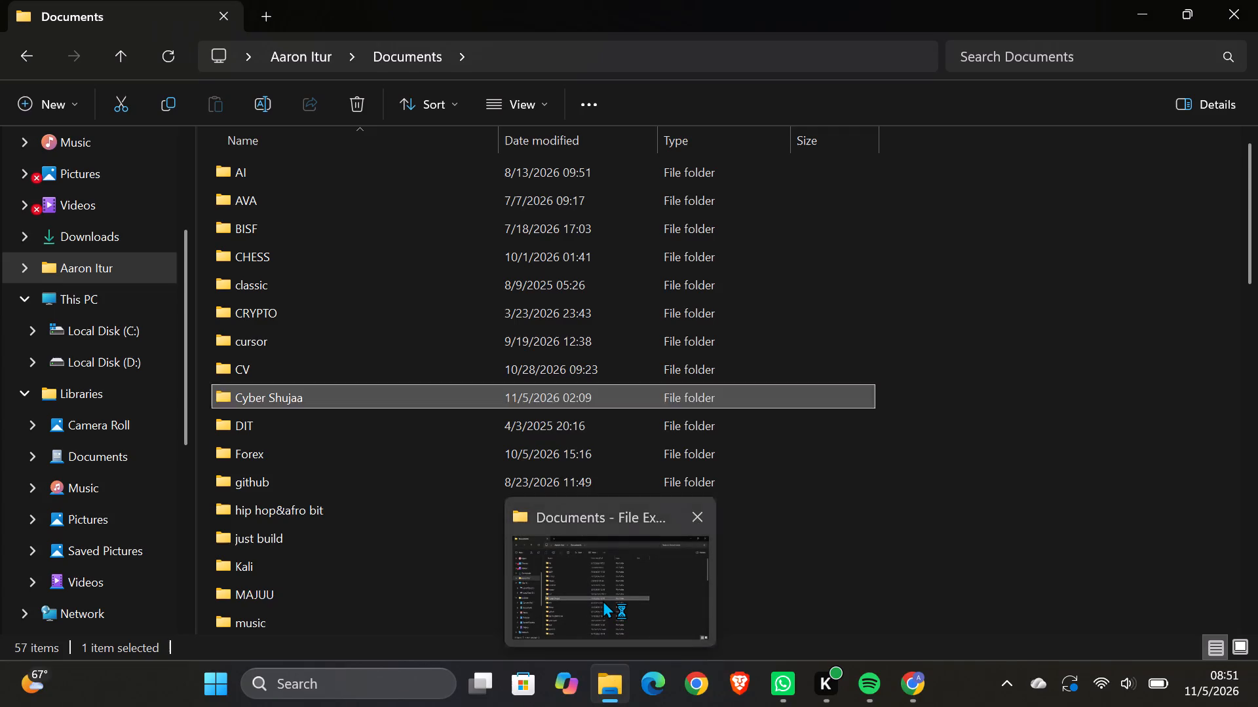
double_click(298, 359)
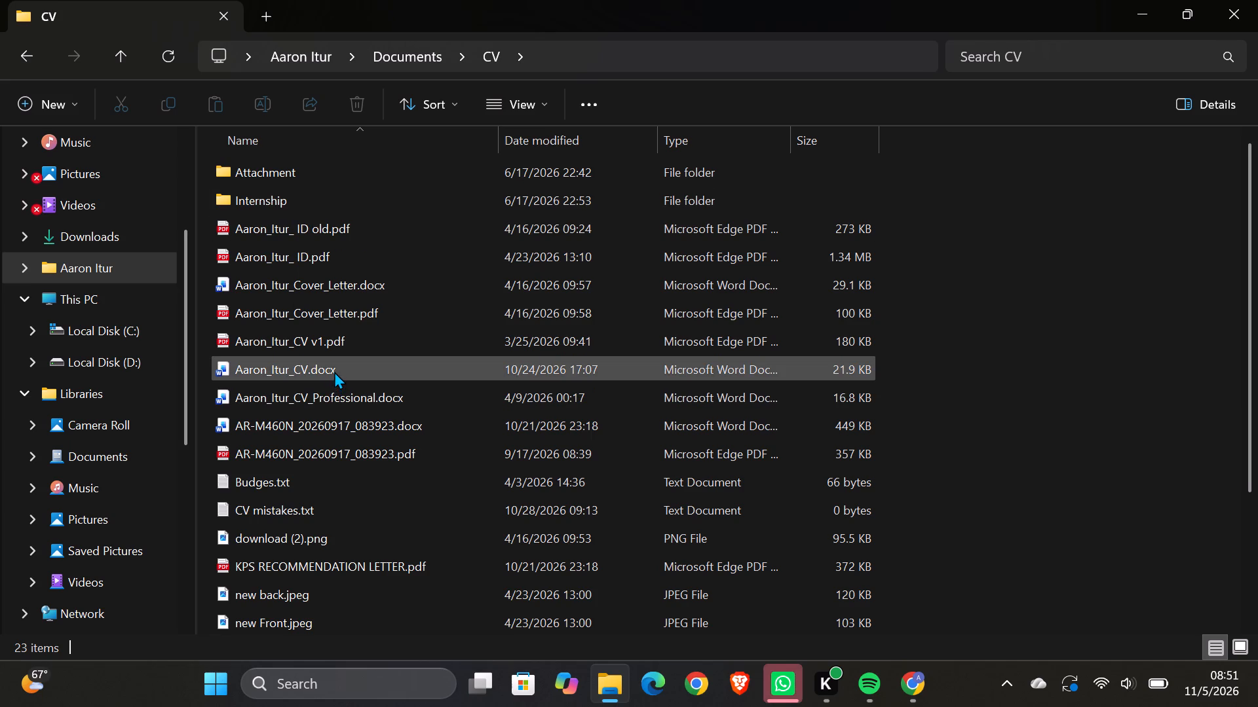
double_click(311, 399)
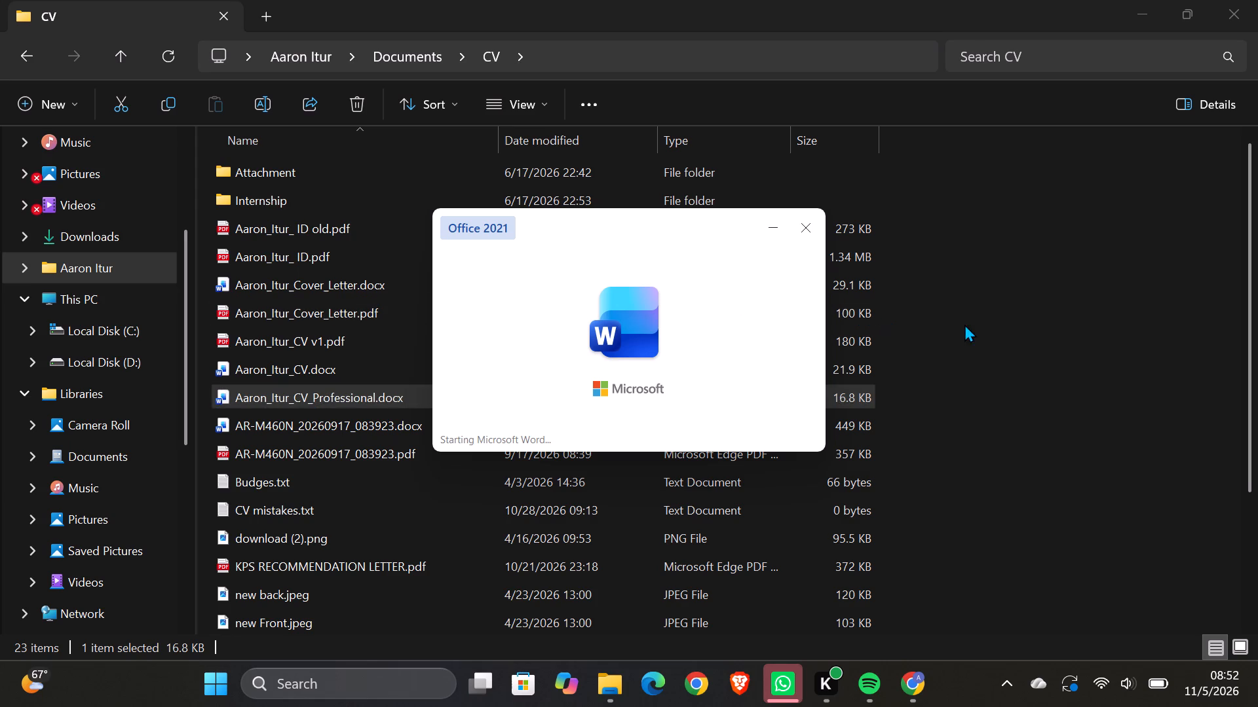
Start creating a new item in the CV folder by bringing up the available item types.
right_click(1012, 319)
left_click(1012, 319)
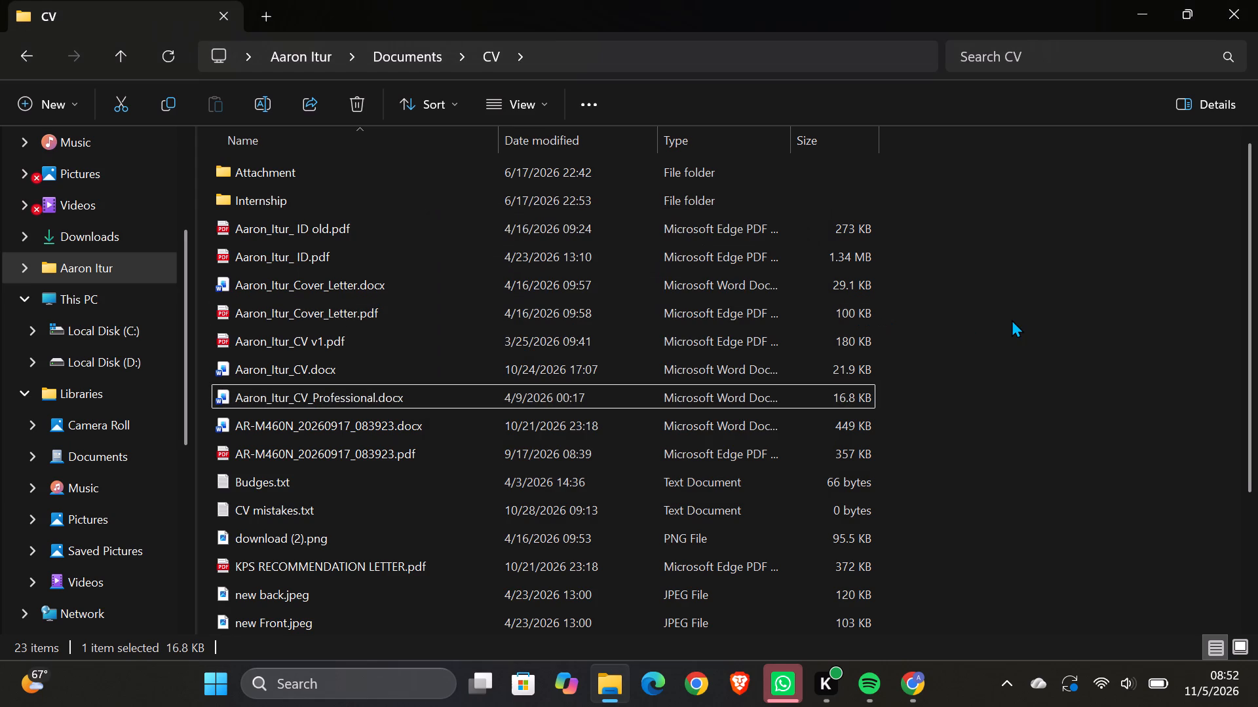
right_click(1012, 319)
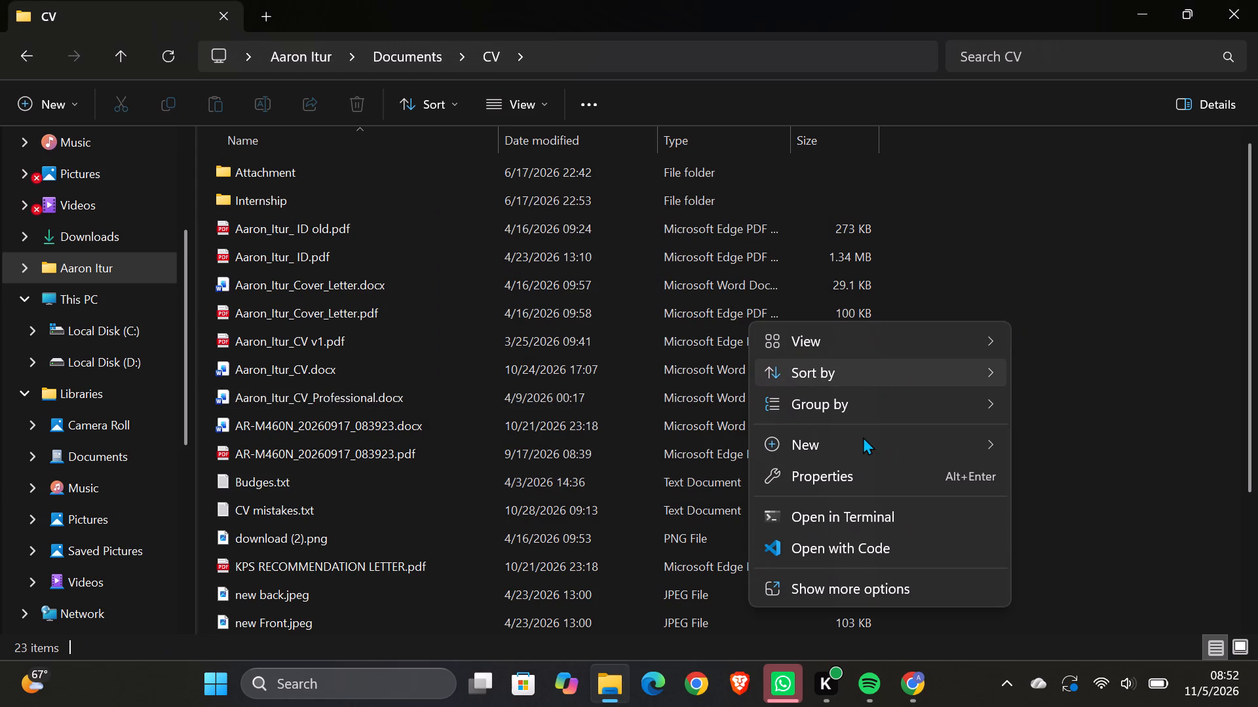
left_click(867, 441)
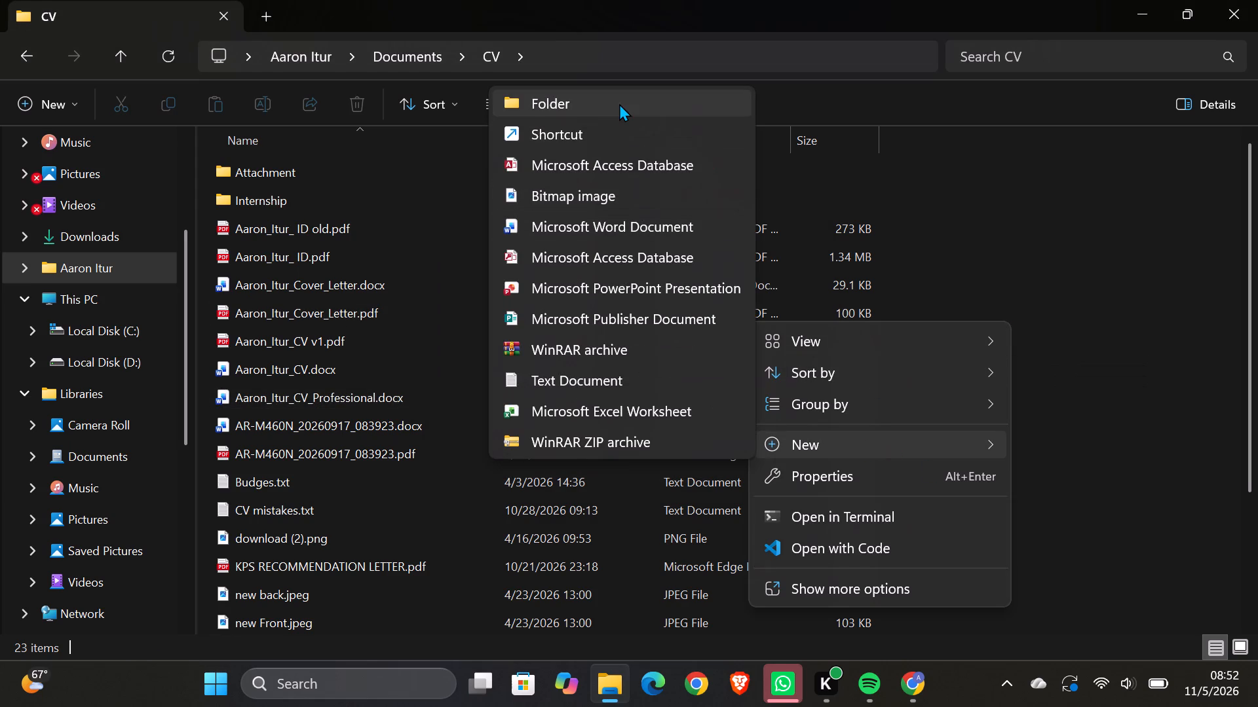
Create a new folder named Job in the CV folder.
left_click(619, 103)
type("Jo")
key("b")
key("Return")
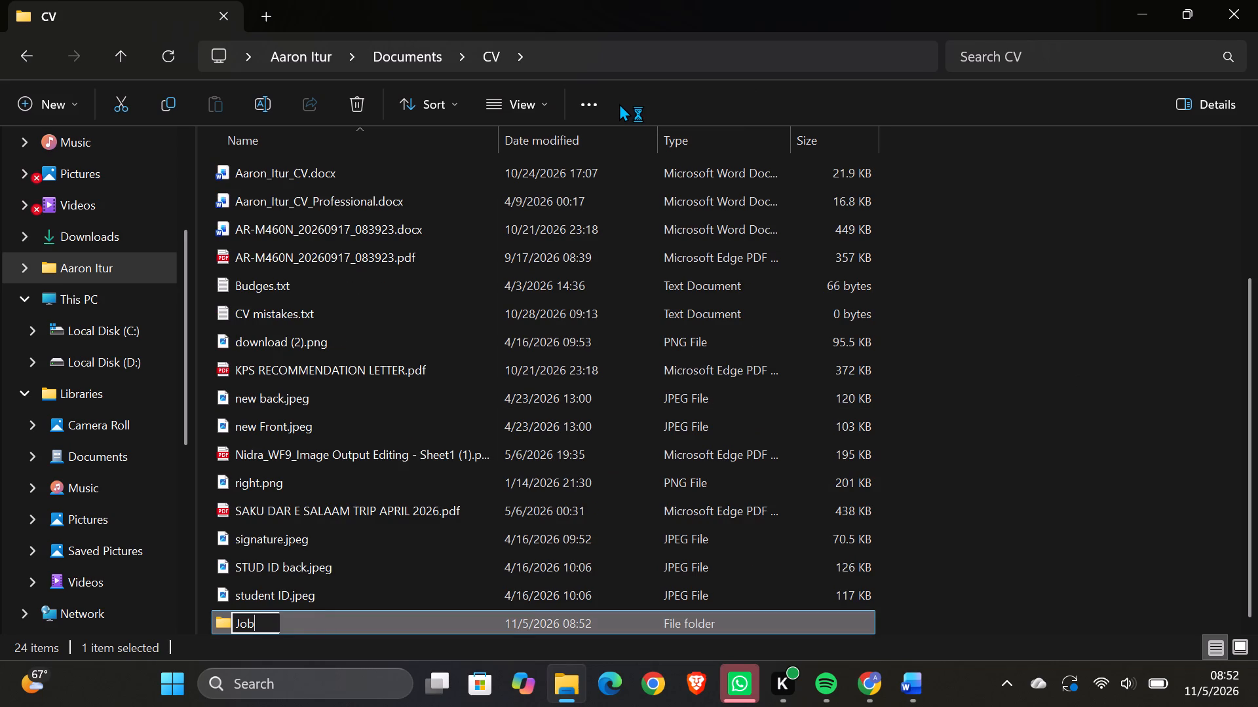
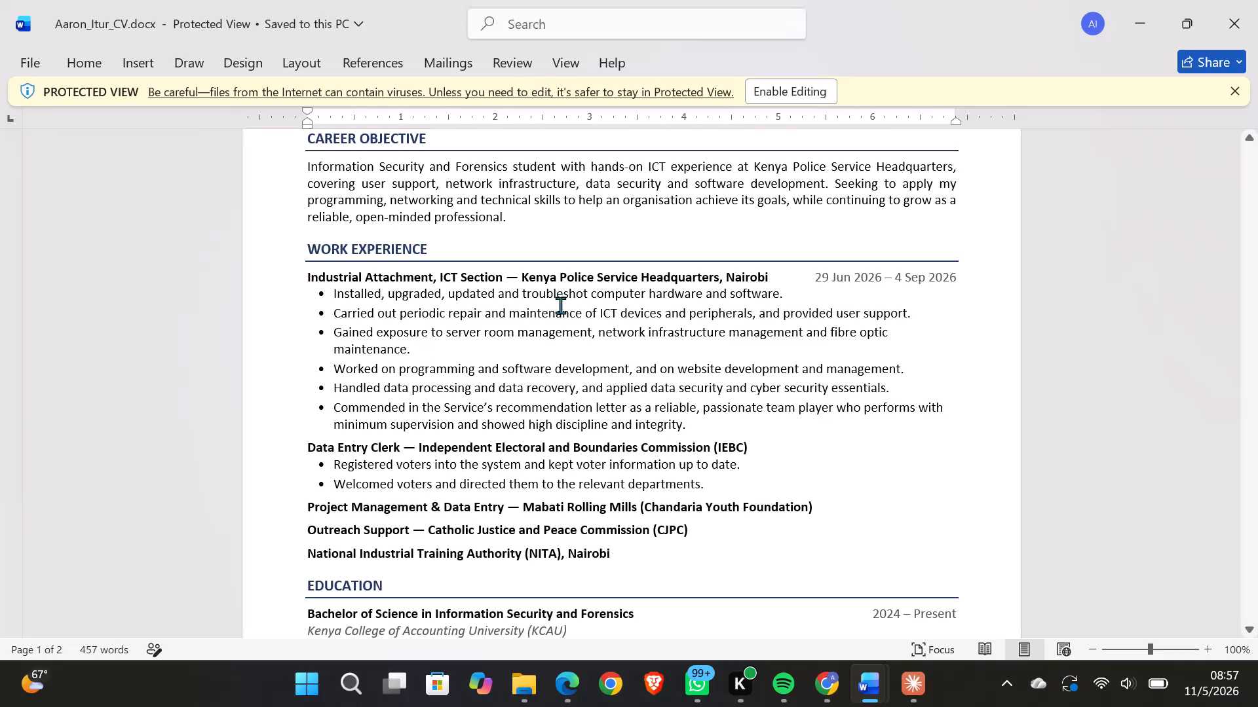
Switch to Google Chrome and start a web search or address entry beginning with "cy" on the new tab.
left_click(829, 680)
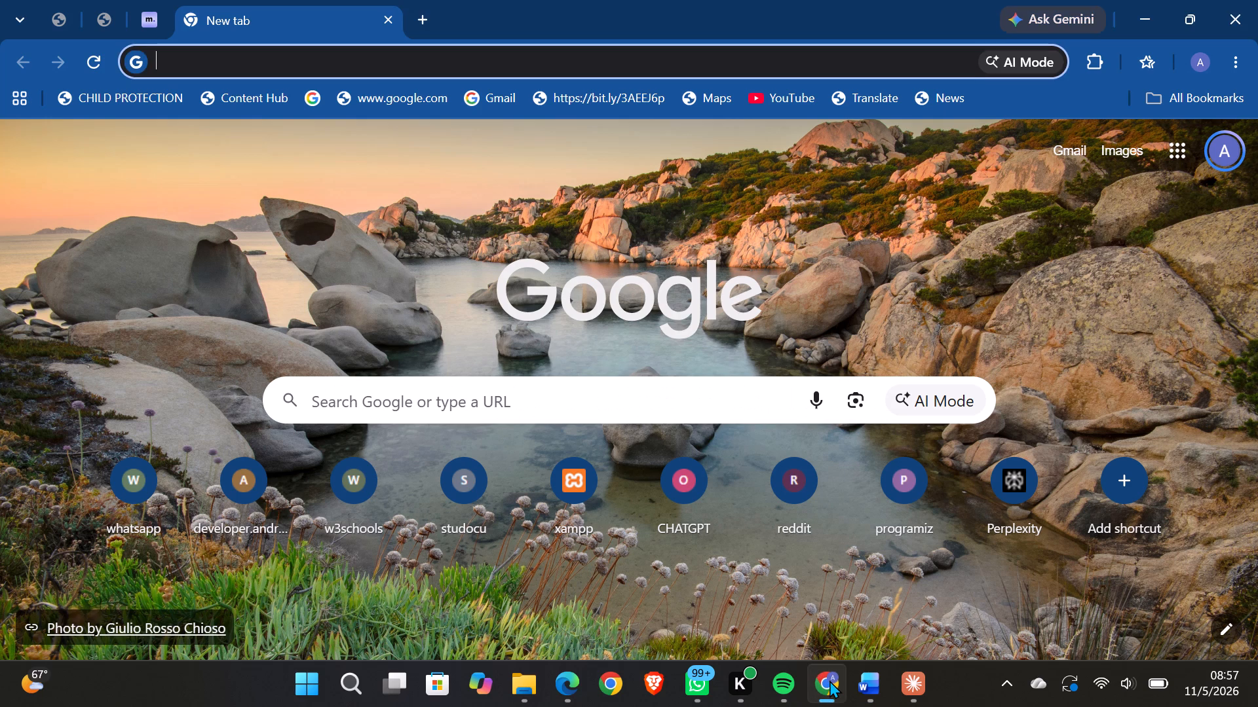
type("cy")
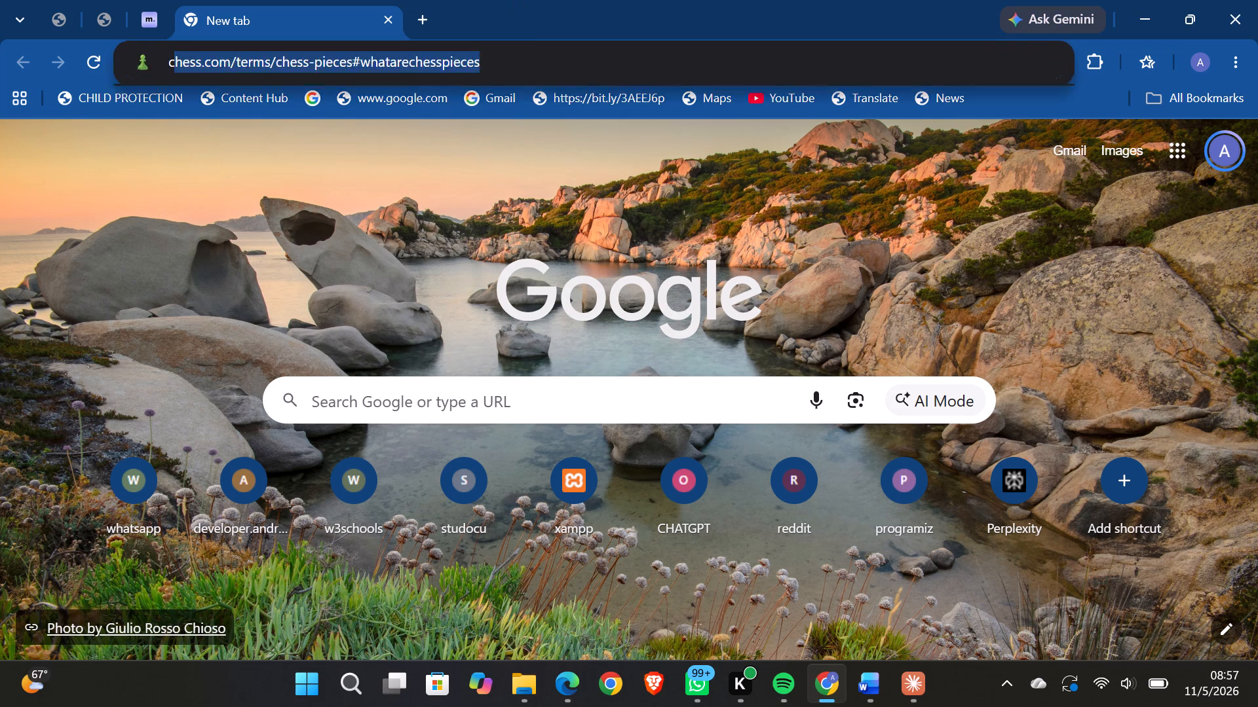
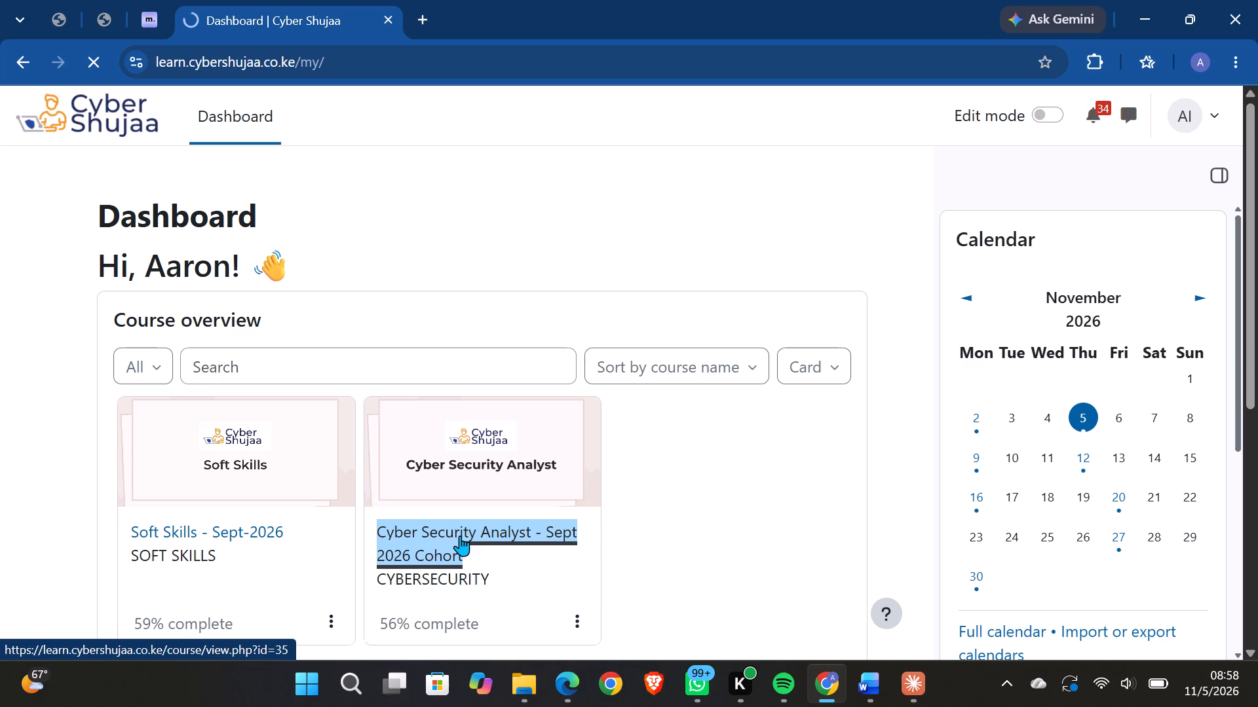
Open the Cyber Security Analyst - Sept 2026 Cohort course from the Cyber Shujaa dashboard's course overview.
triple_click(218, 526)
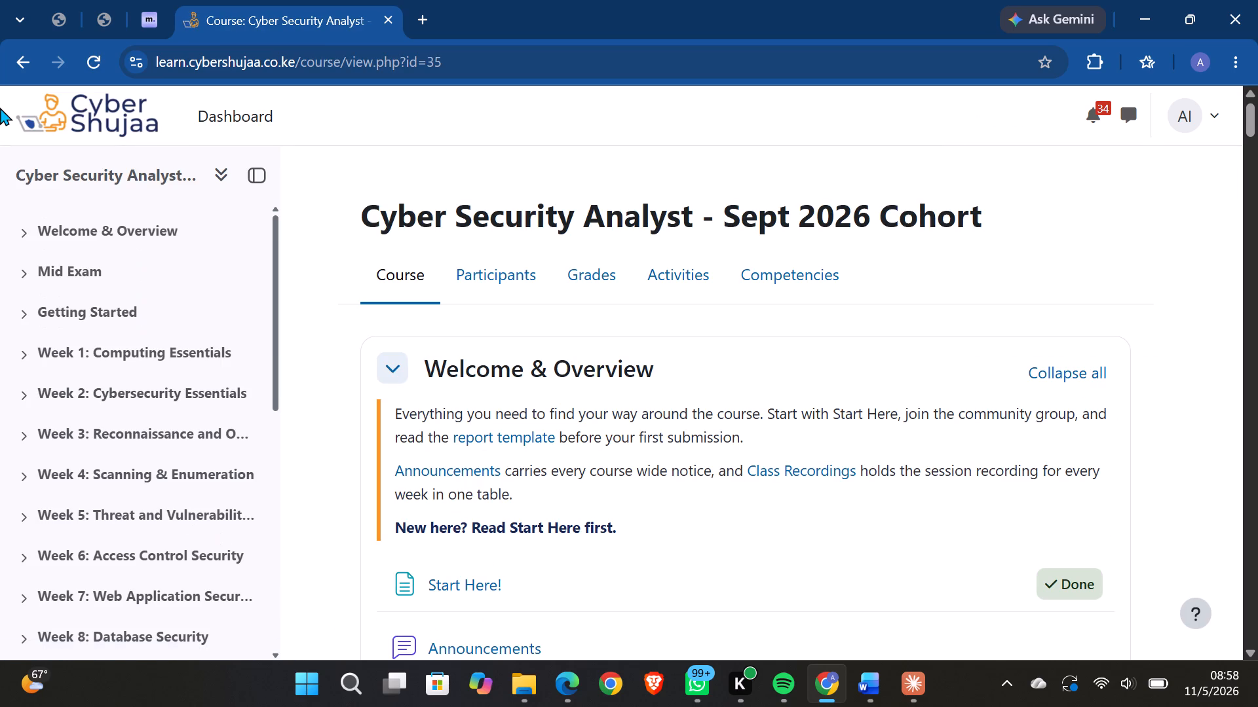
Open the Soft Skills - Sept-2026 course and check the attempt details of Quiz 1: Team Work & Collaboration in Week 7.
left_click(18, 63)
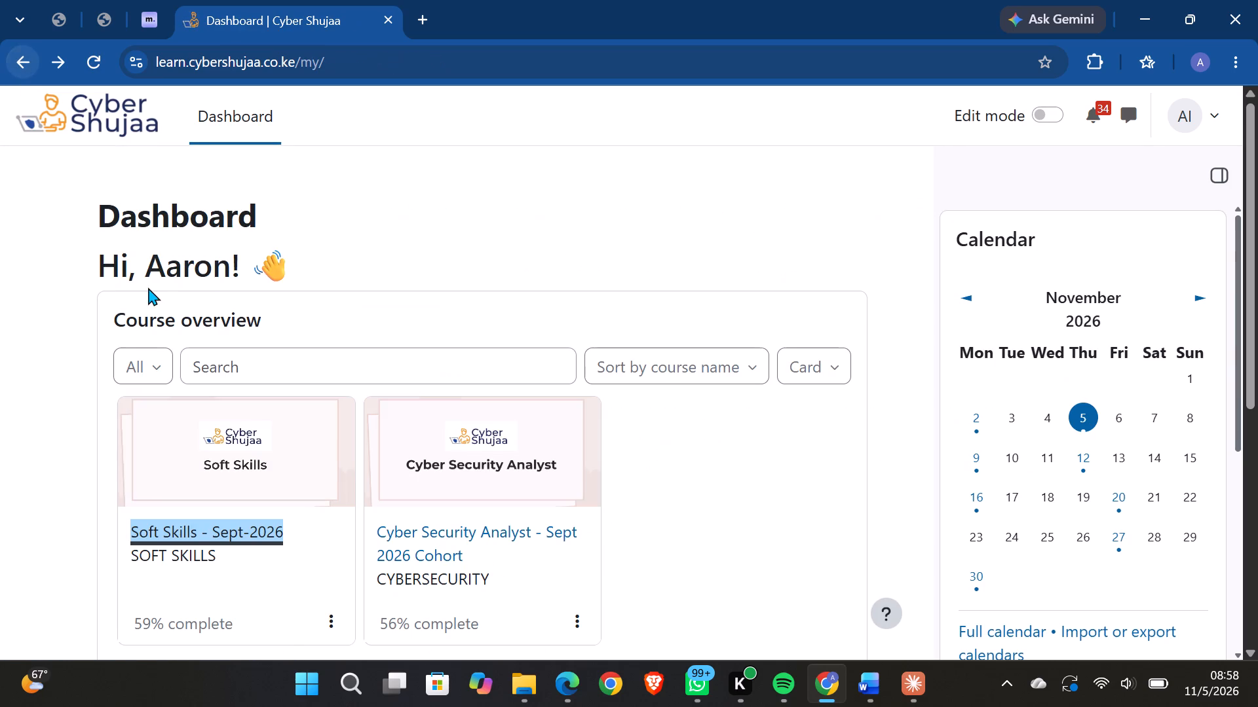
left_click(202, 530)
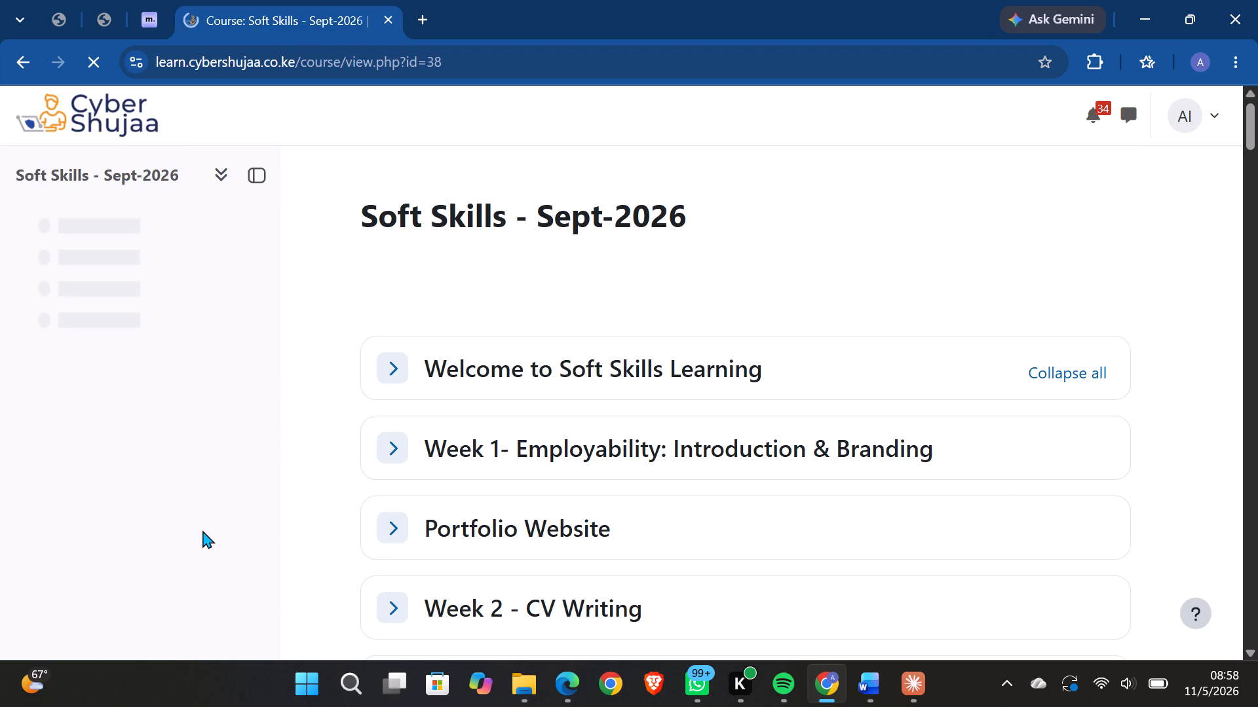
scroll(202, 530, "down", 1)
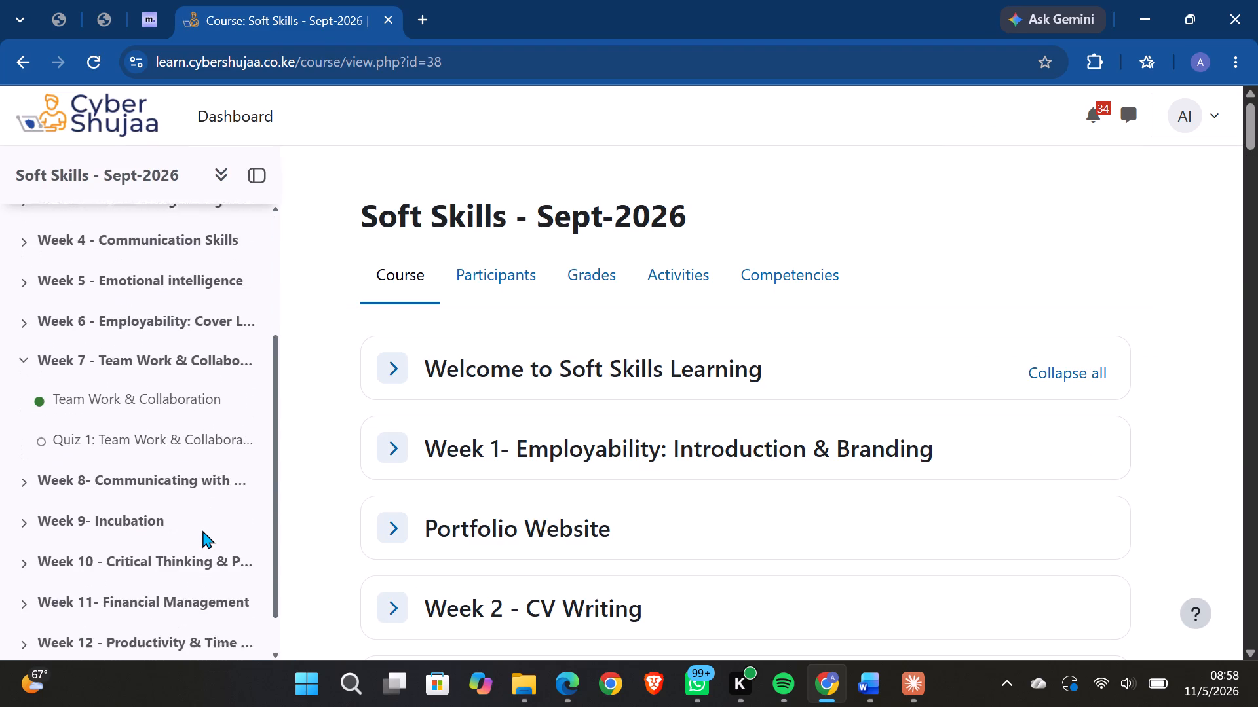
scroll(202, 530, "down", 1)
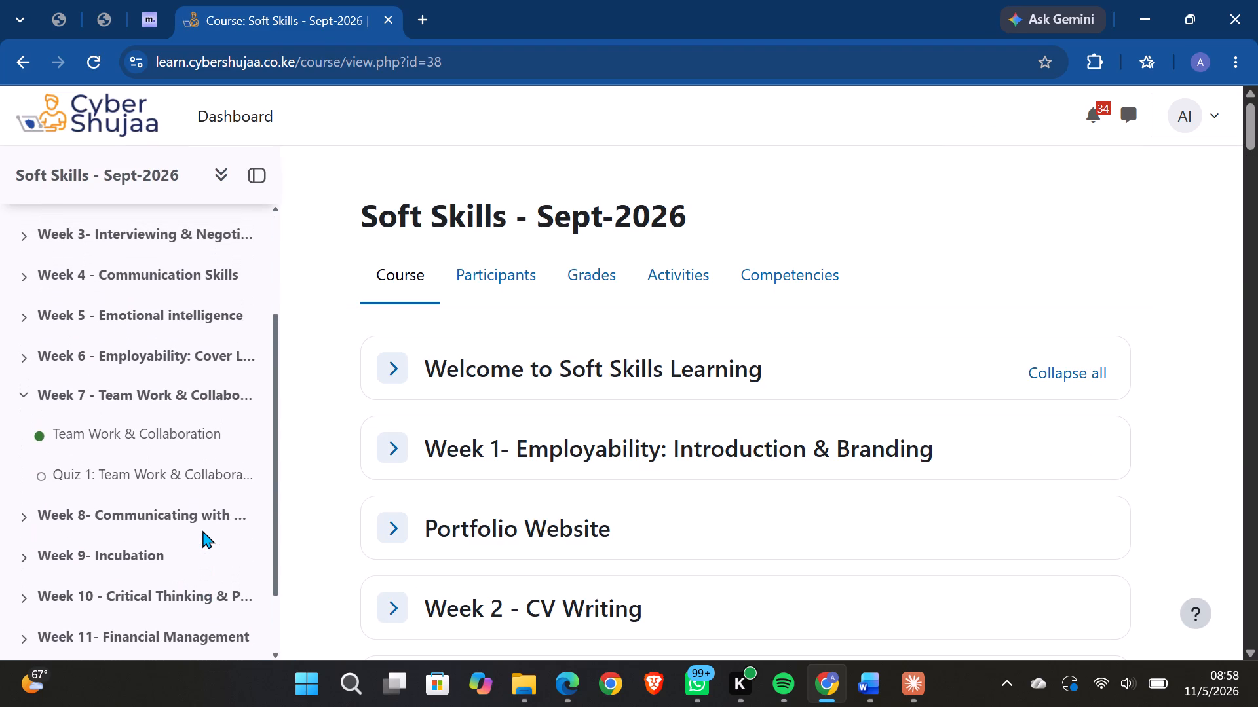
left_click(162, 473)
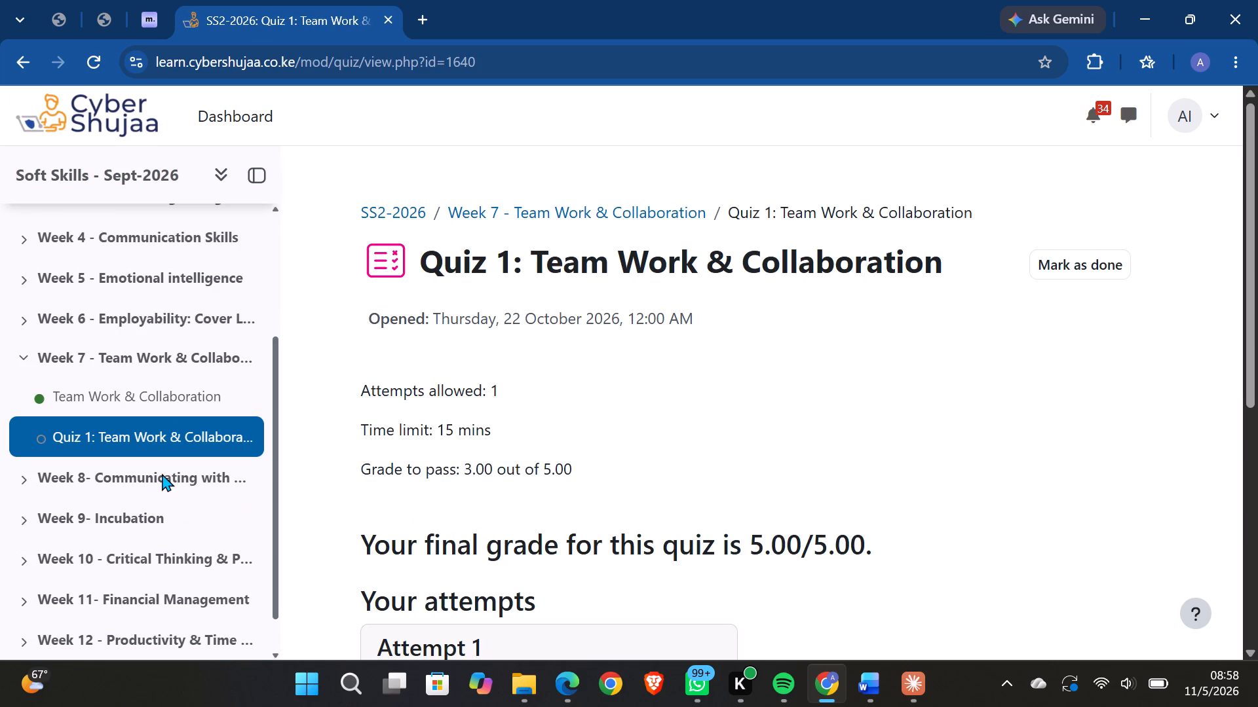
scroll(676, 456, "down", 3)
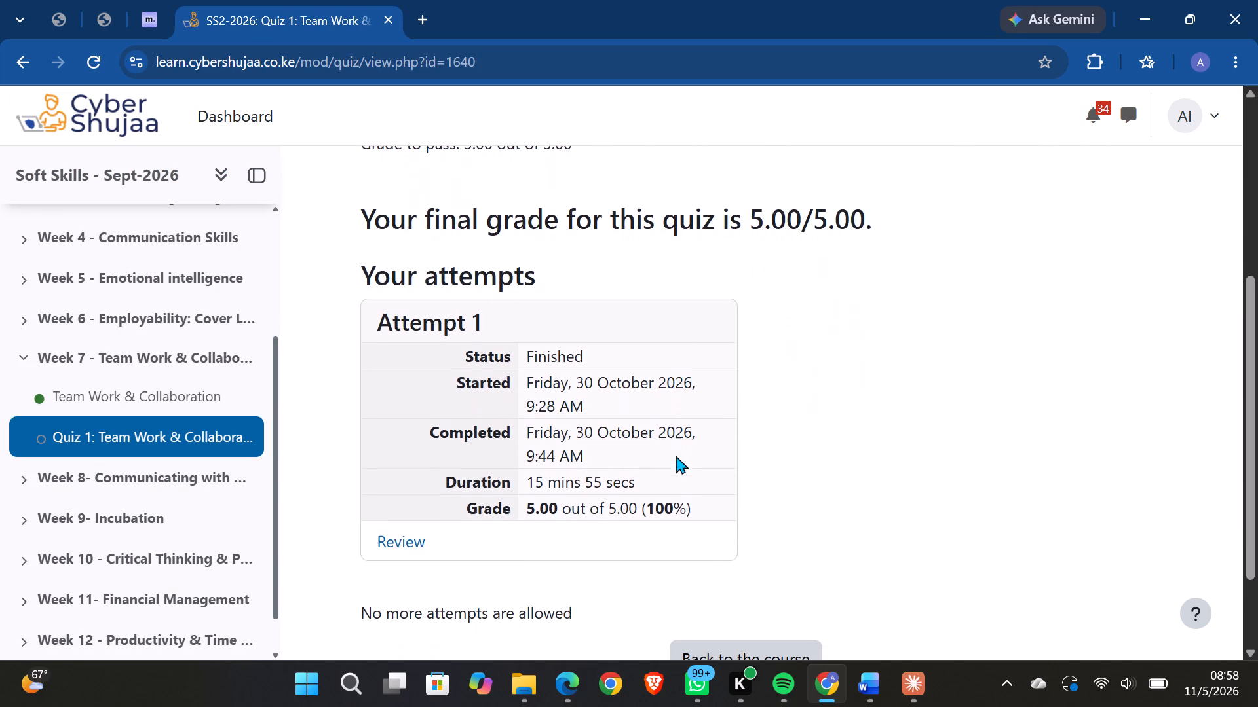
scroll(676, 456, "down", 1)
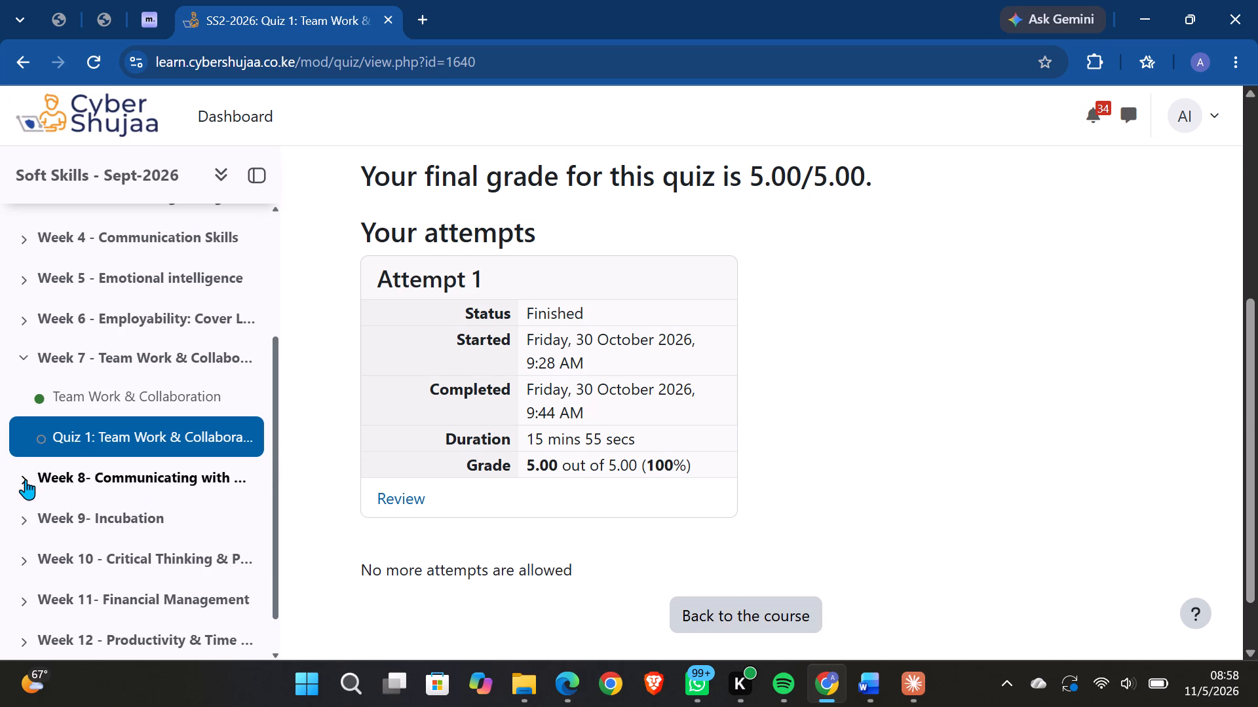
Expand Week 8 in the course outline and look through its activities and the other weeks.
left_click(25, 479)
scroll(117, 520, "down", 2)
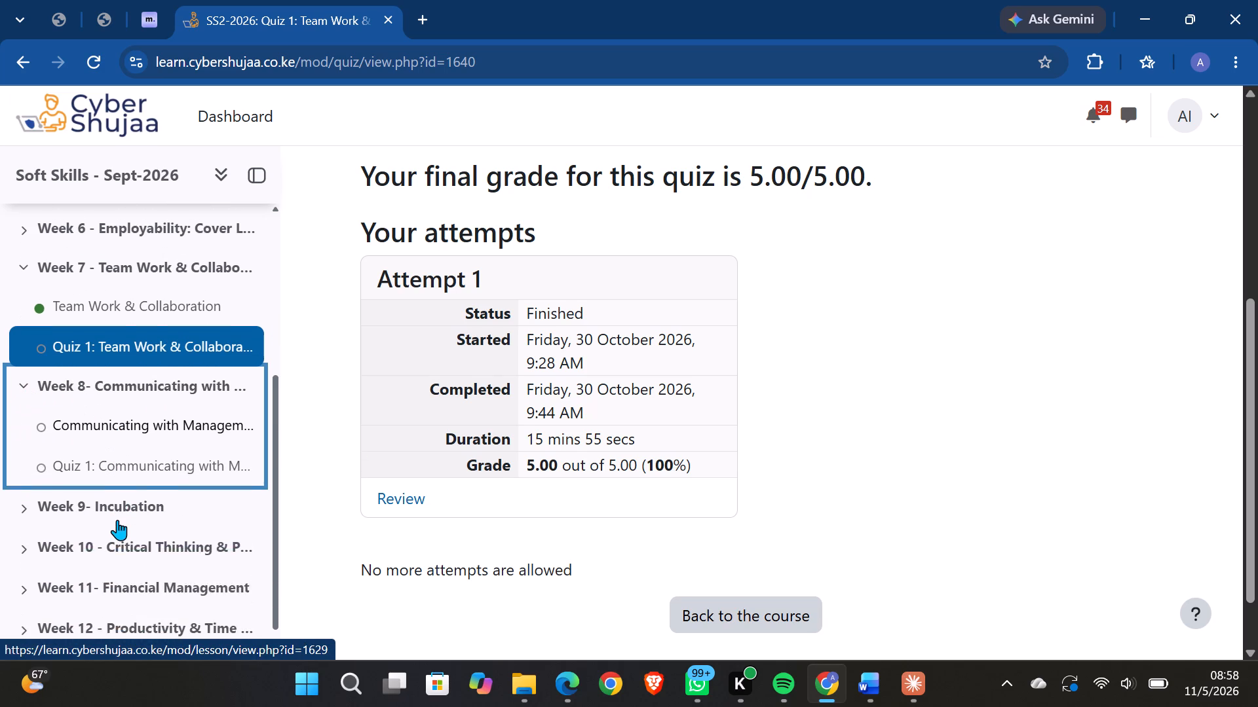
scroll(117, 520, "down", 1)
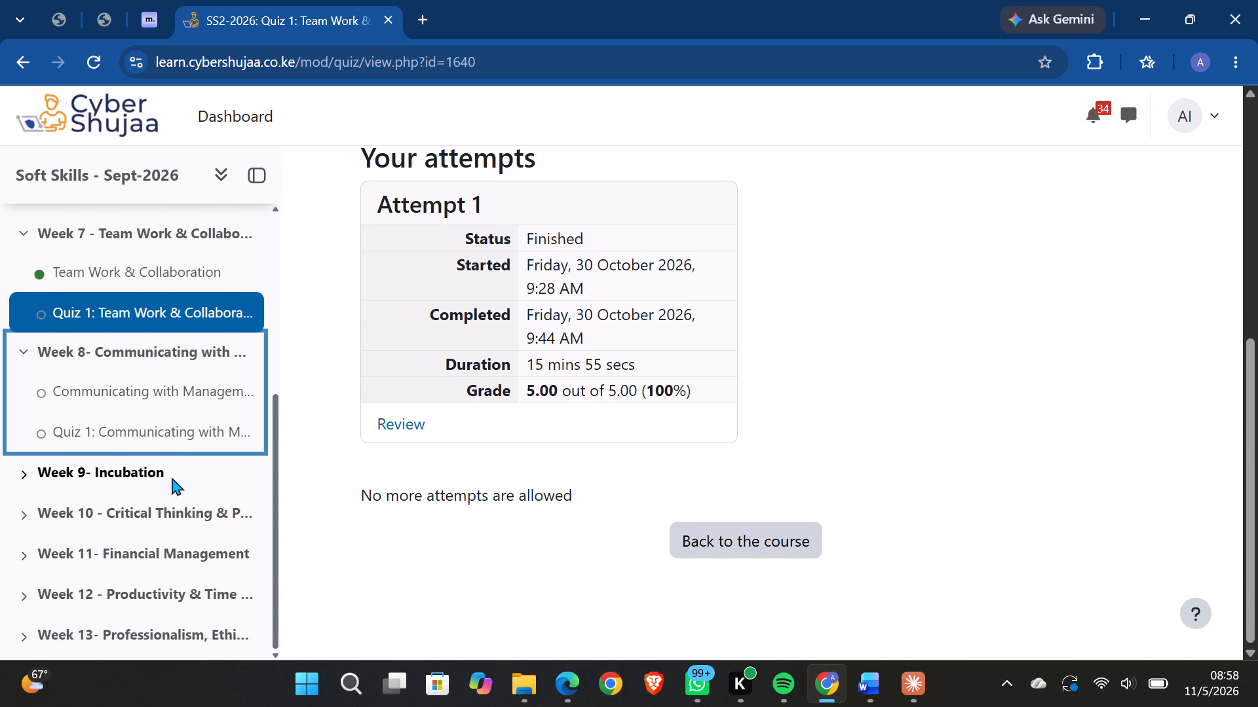
scroll(168, 487, "up", 3)
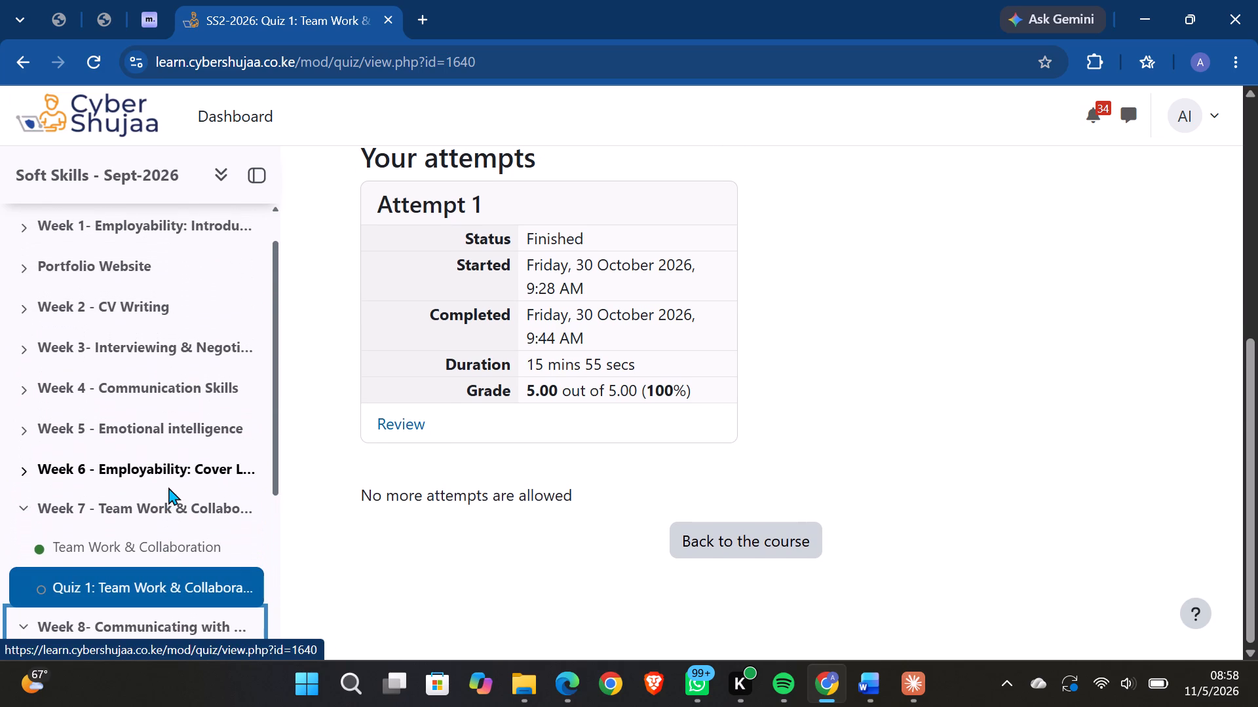
Open Assignment 2: CV Writing under Week 2 and examine its submission status and the grader's feedback.
left_click(26, 315)
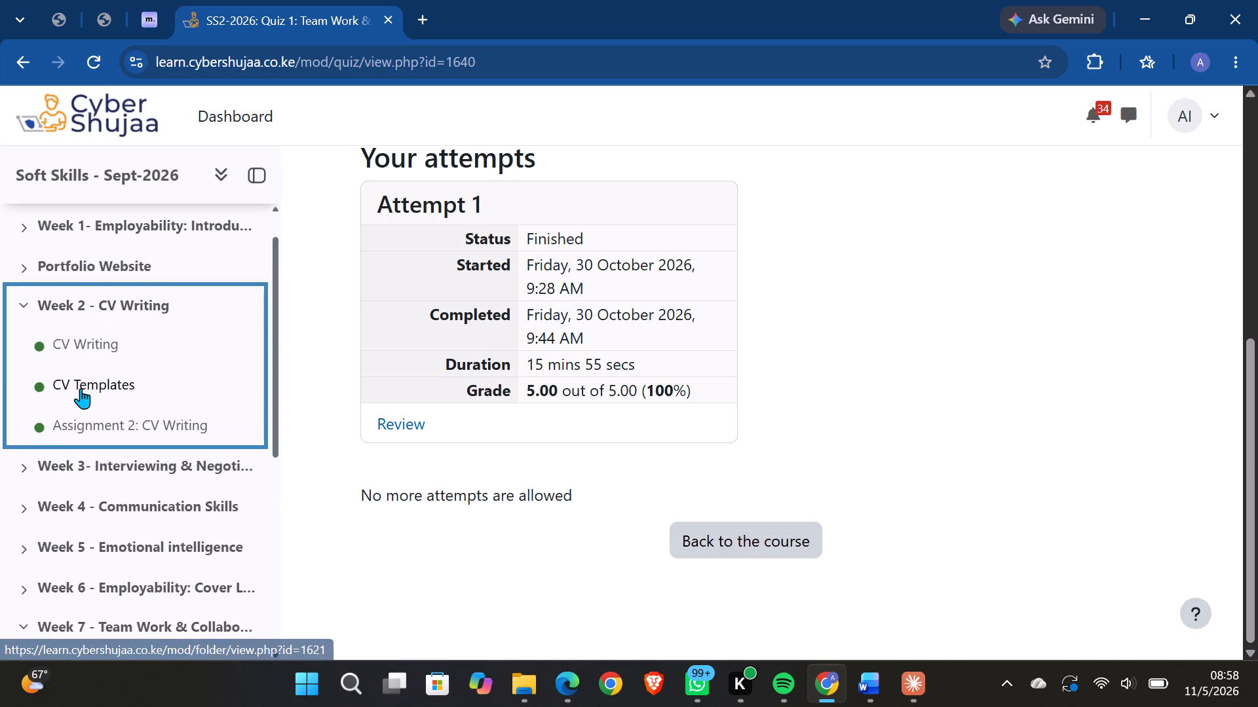
left_click(107, 427)
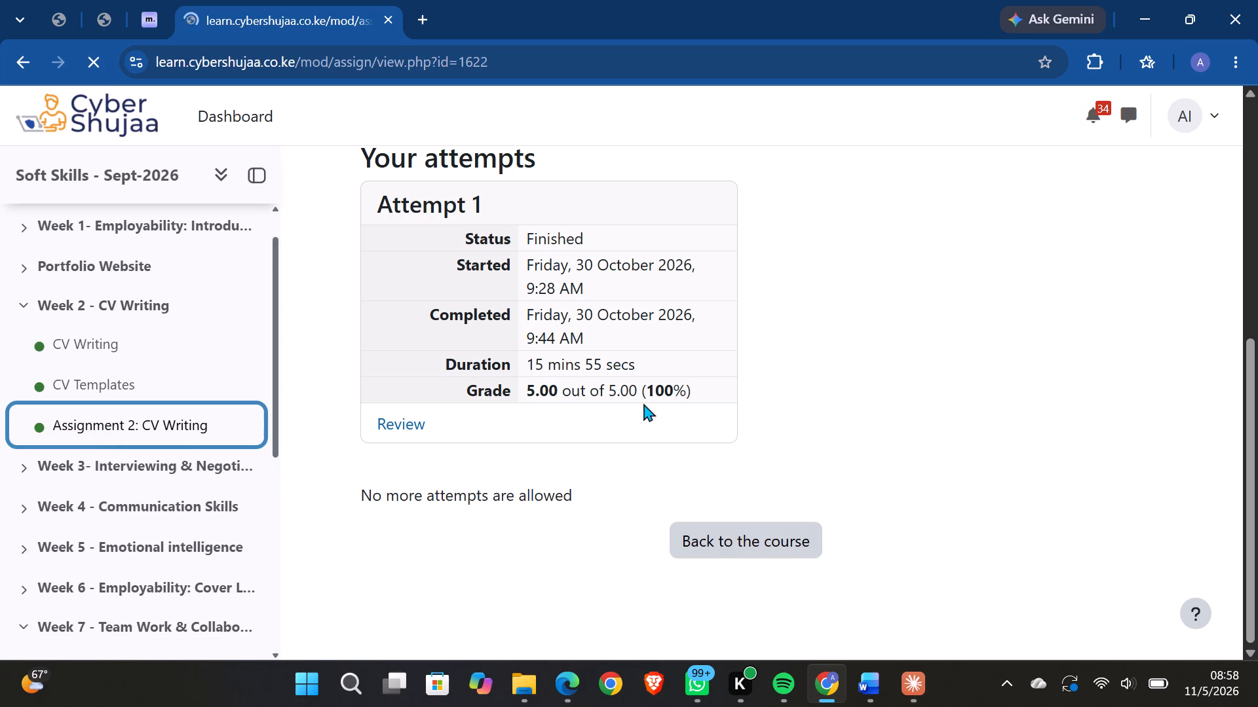
scroll(814, 503, "down", 3)
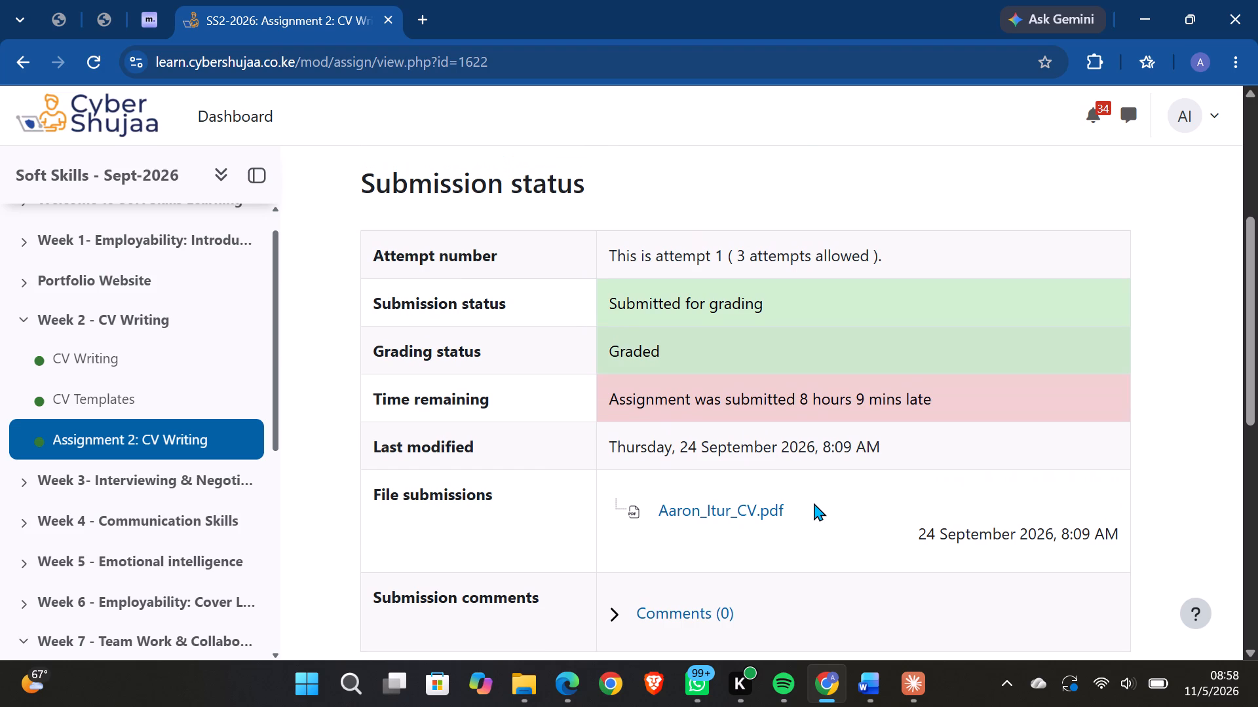
scroll(814, 503, "down", 1)
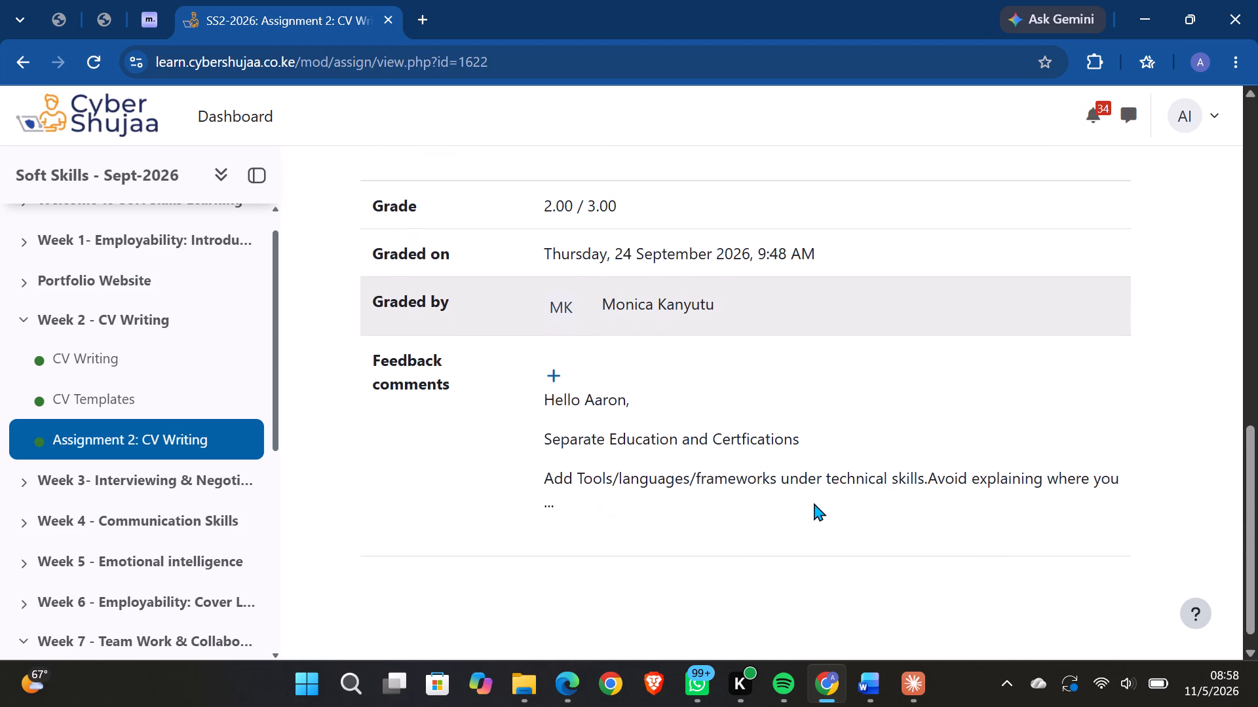
scroll(814, 503, "down", 2)
left_click(756, 462)
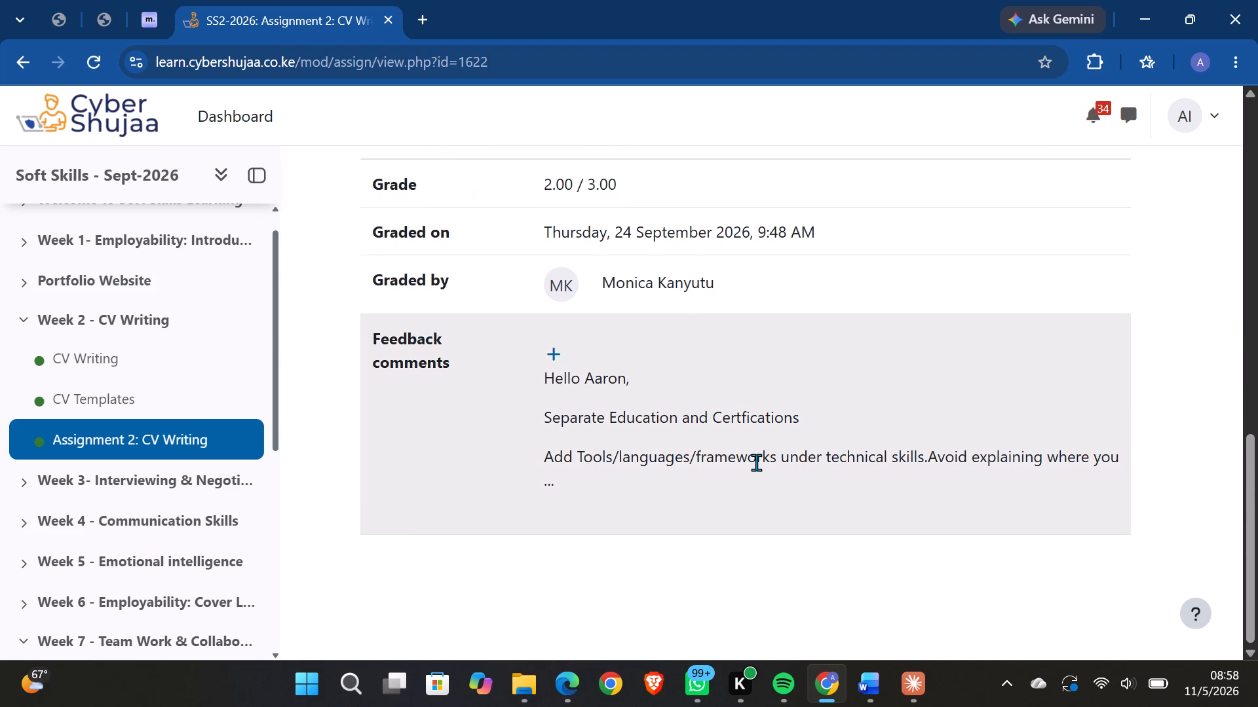
left_click_drag(541, 378, 632, 399)
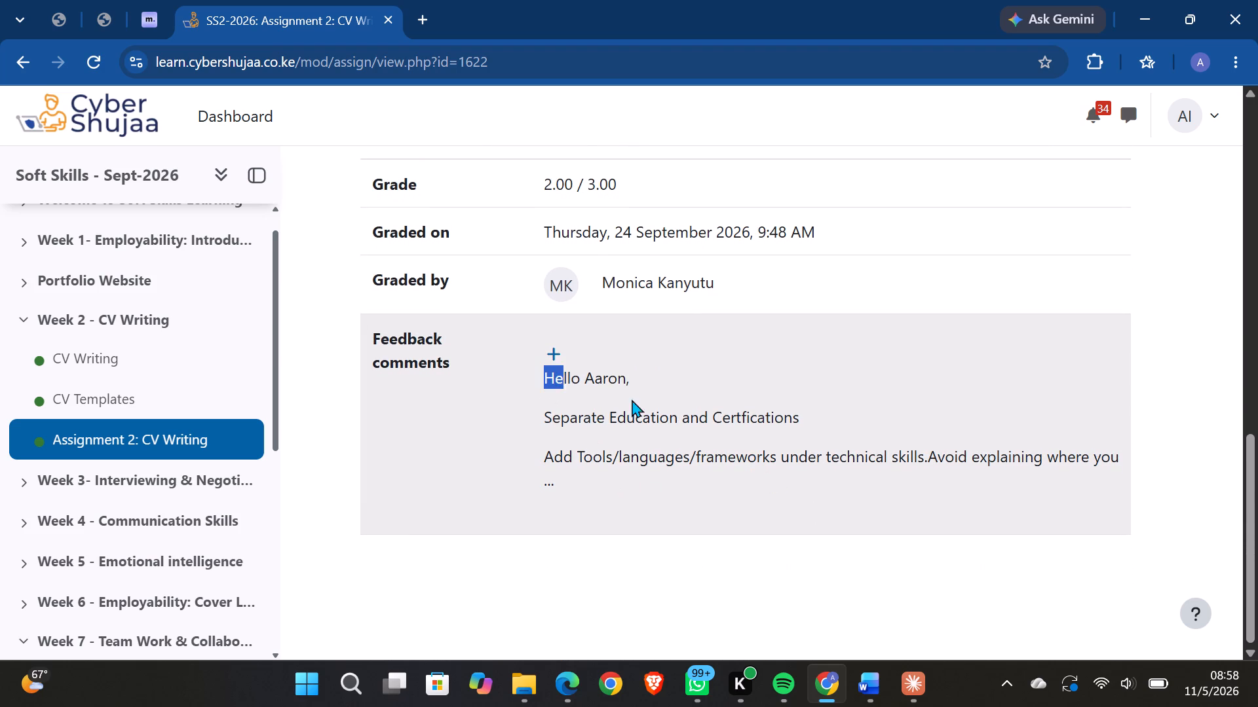
left_click_drag(632, 399, 1122, 458)
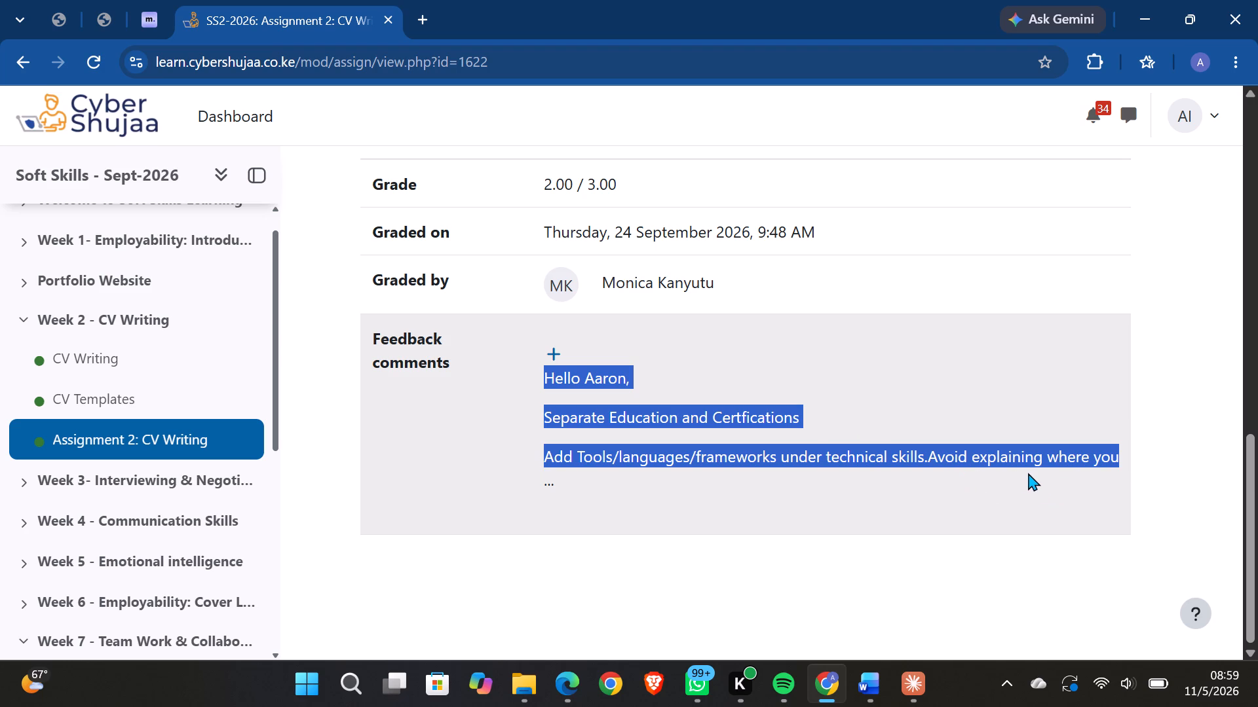
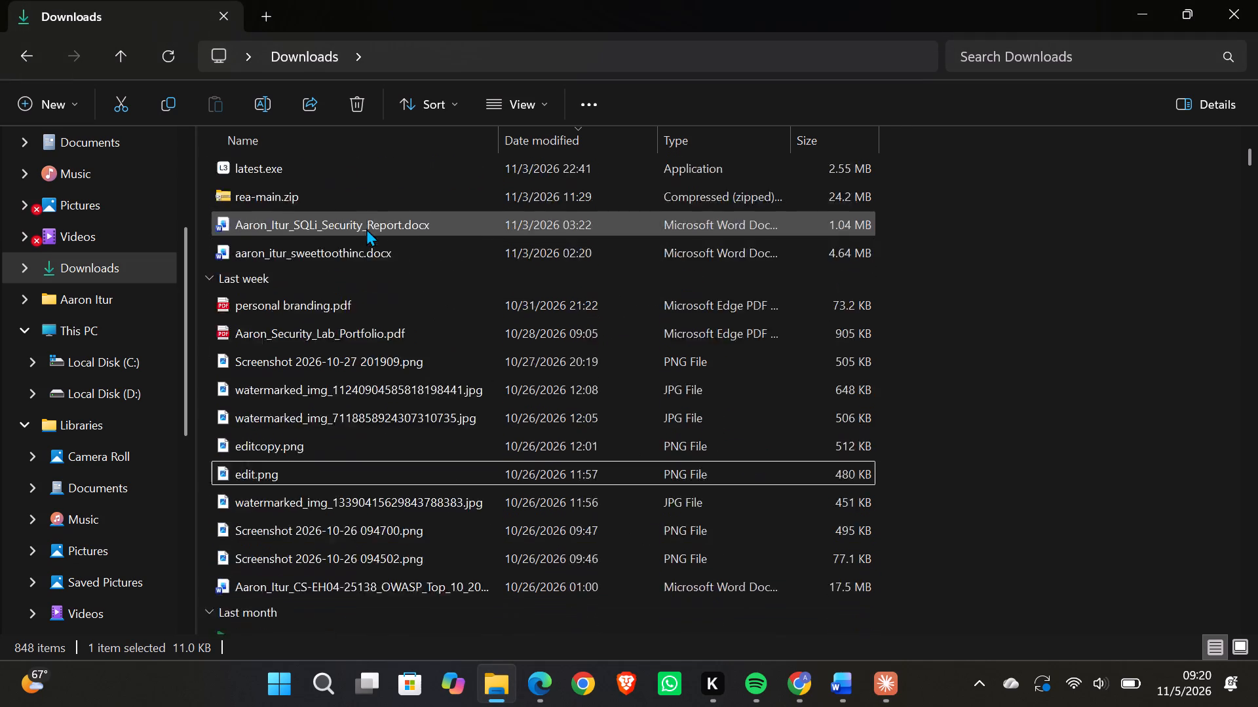
scroll(366, 228, "up", 6)
double_click(368, 190)
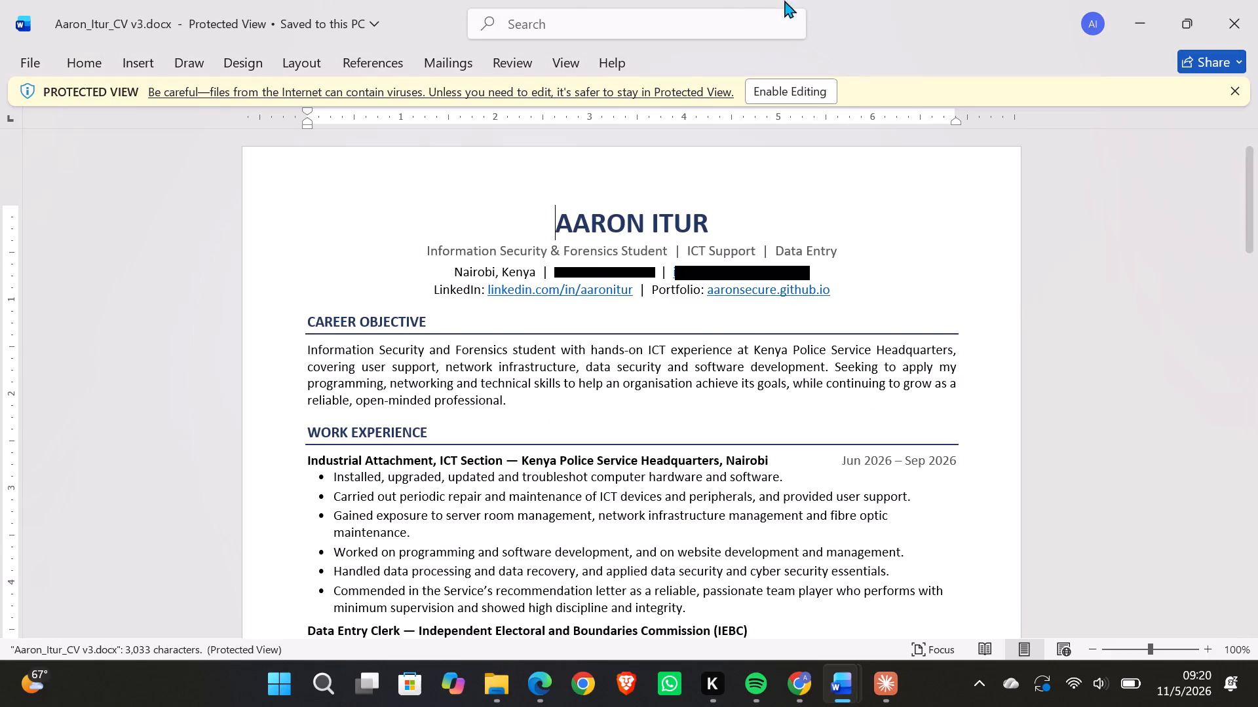
Close the two older CV document windows in Word, leaving only the v3 CV open.
left_click(1128, 14)
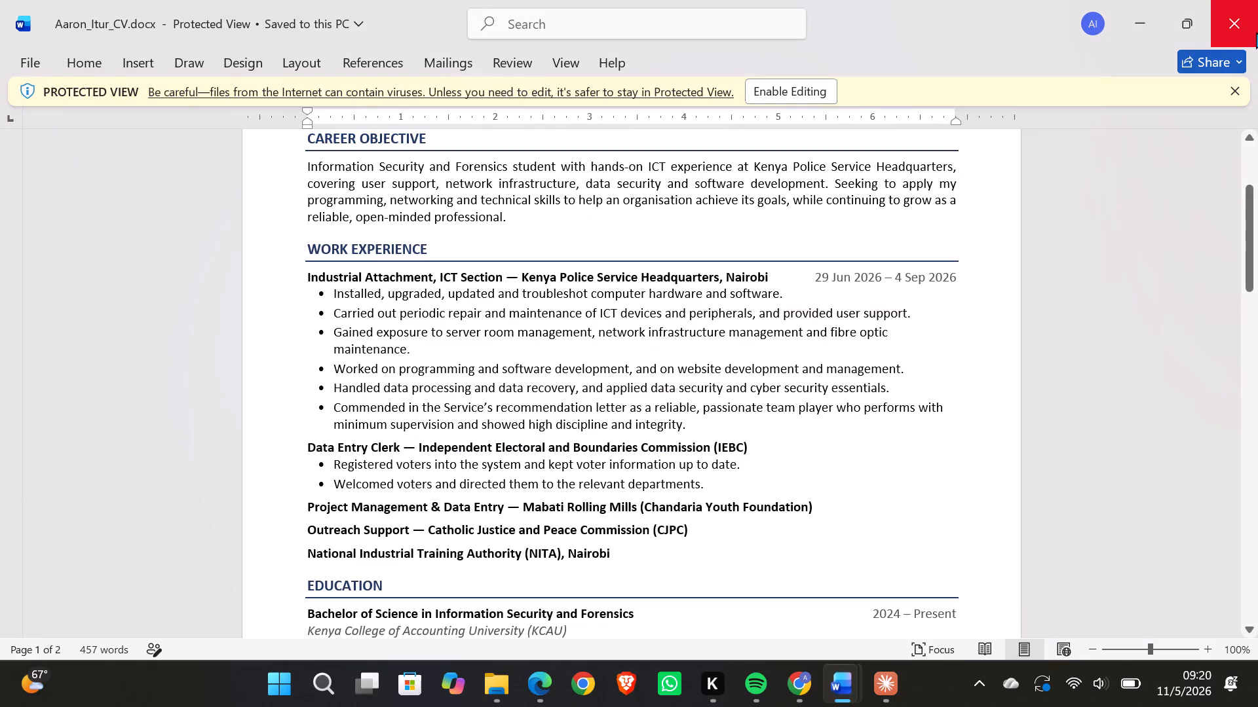
left_click(1250, 24)
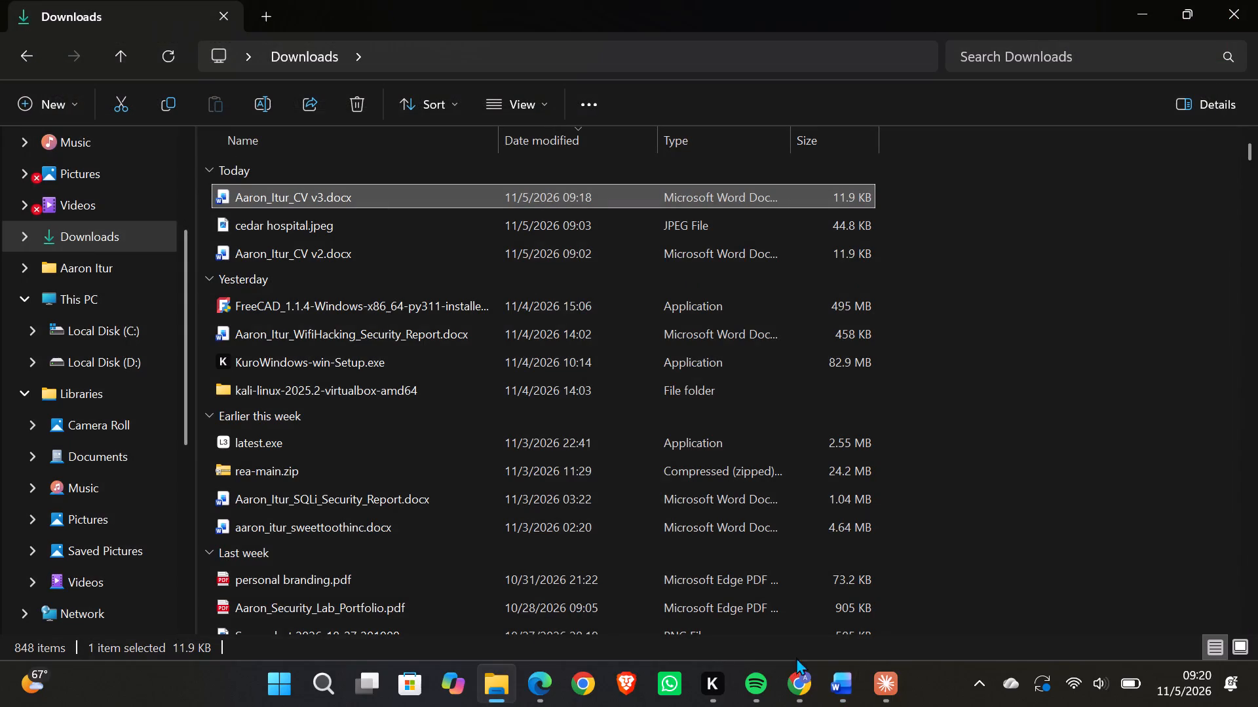
left_click(839, 683)
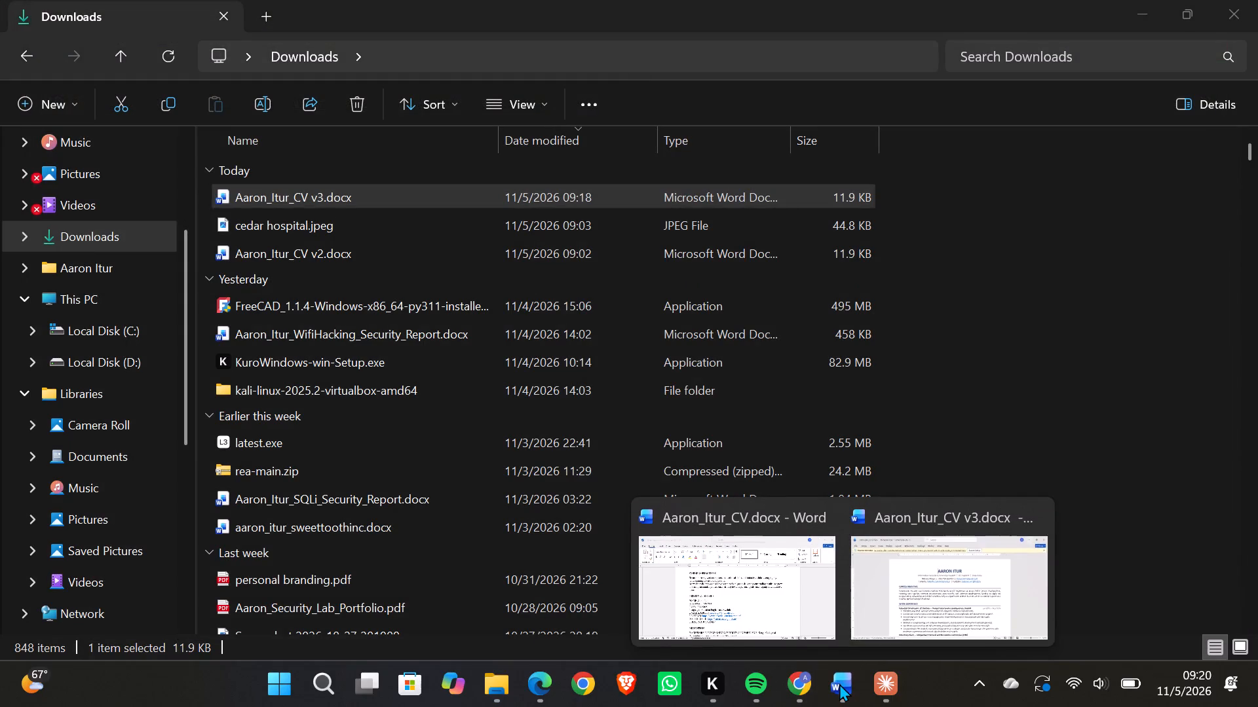
left_click(959, 545)
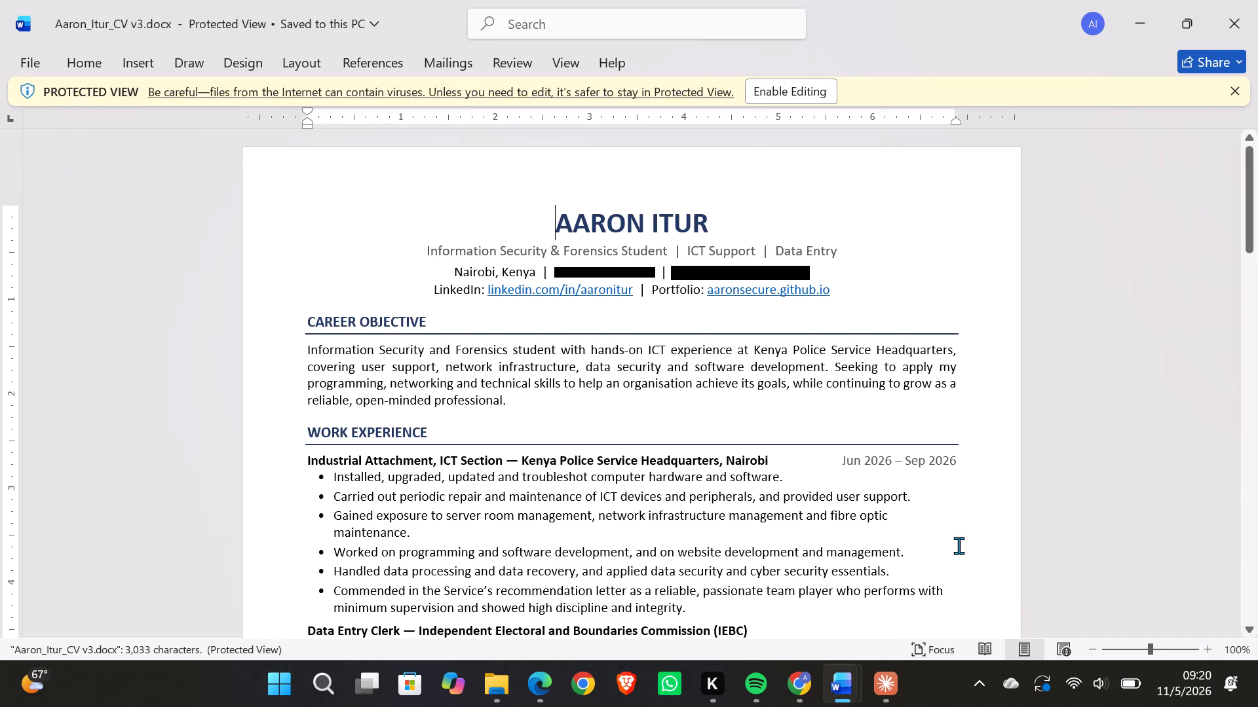
left_click(1133, 18)
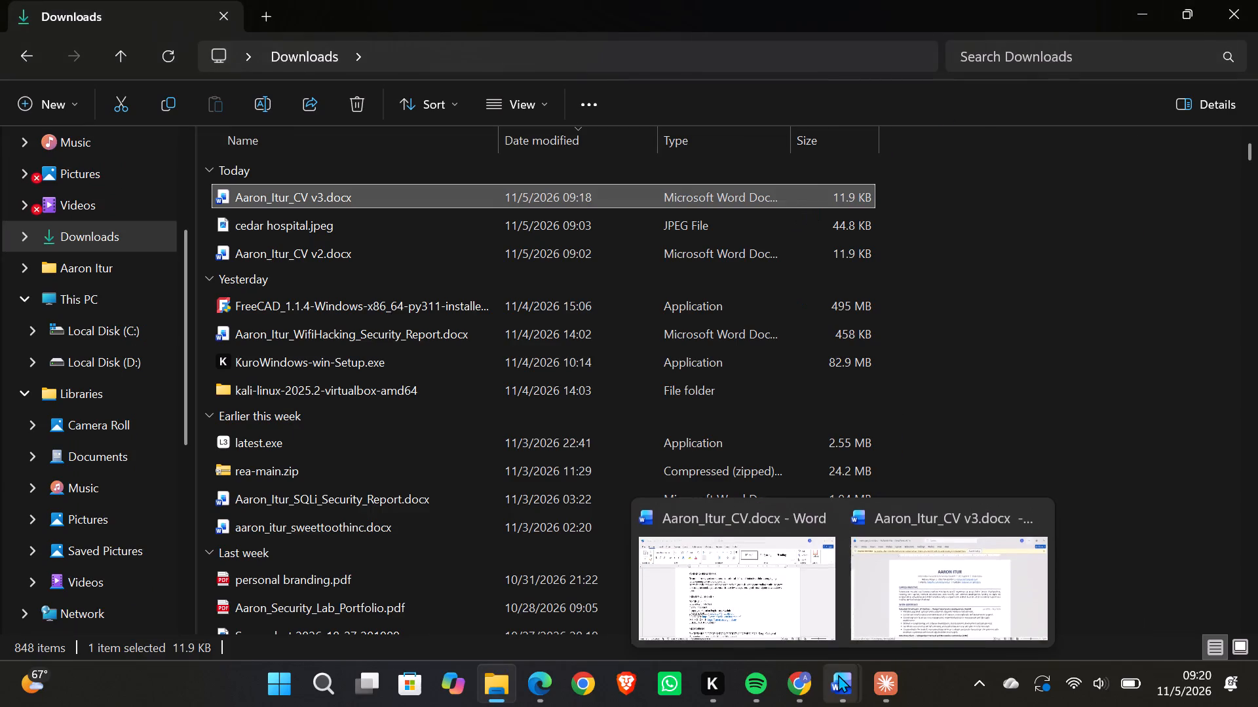
left_click(815, 525)
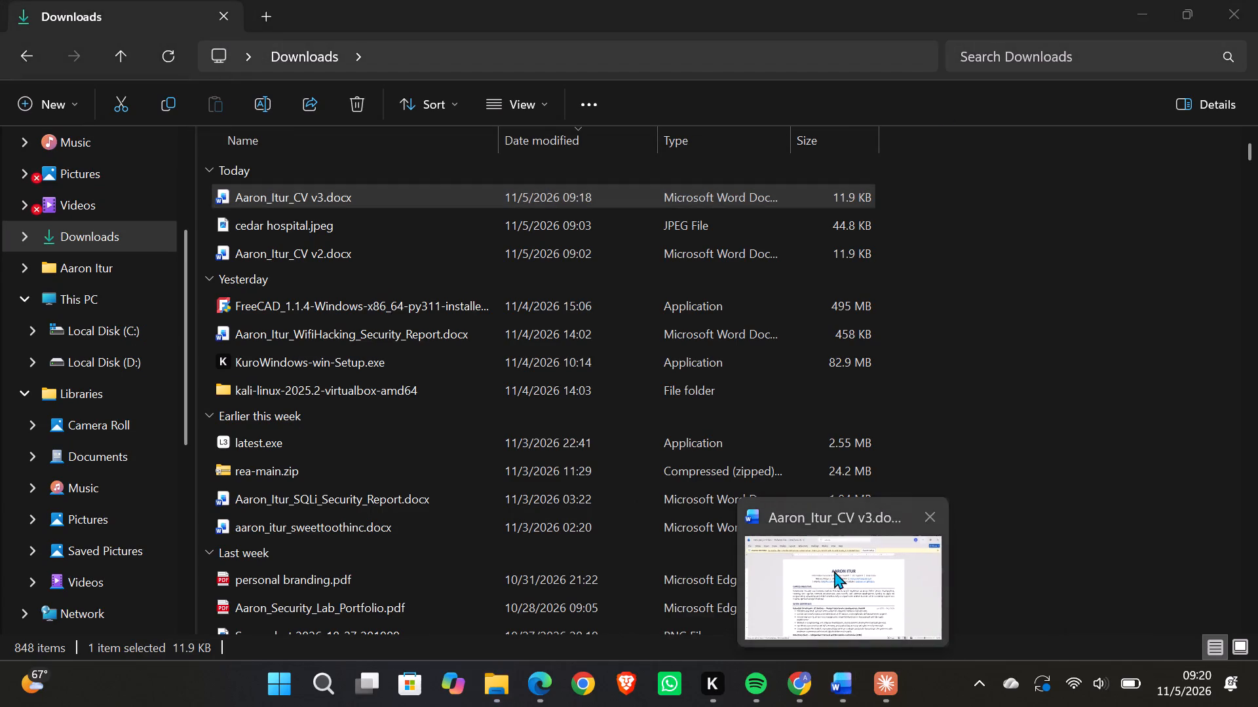
Return to the v3 CV and enable editing so it leaves Protected View.
left_click(834, 571)
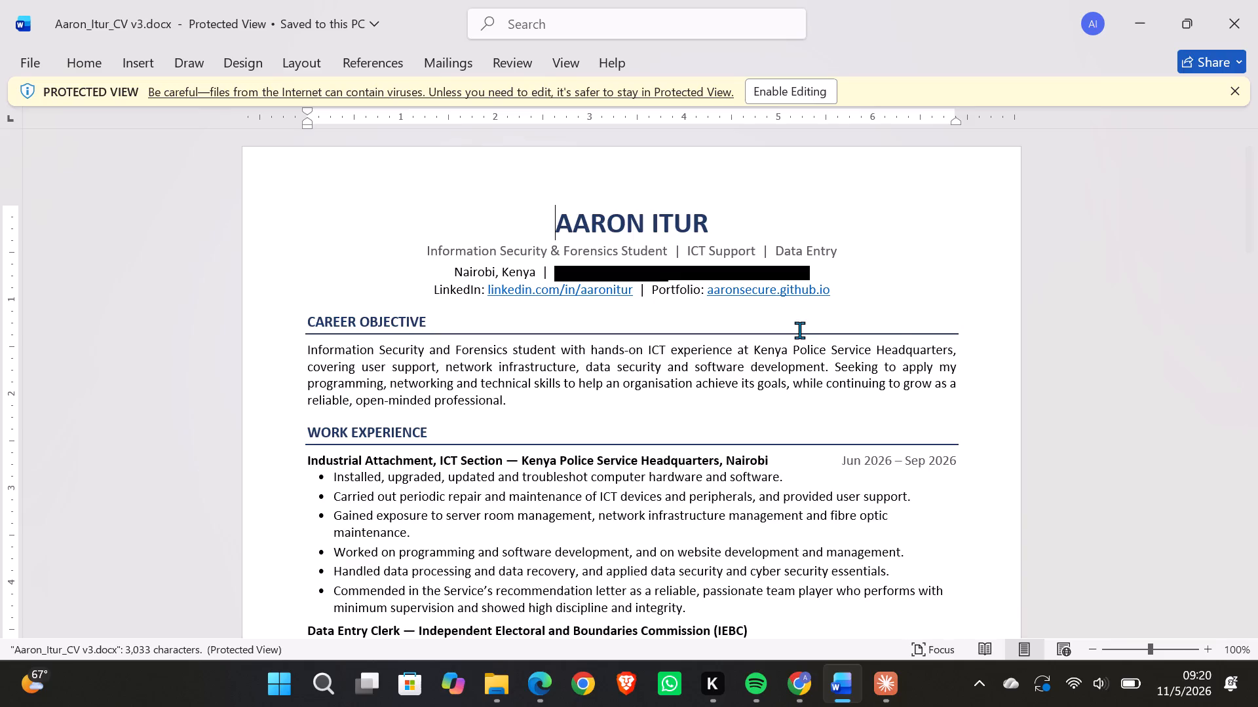
left_click(784, 91)
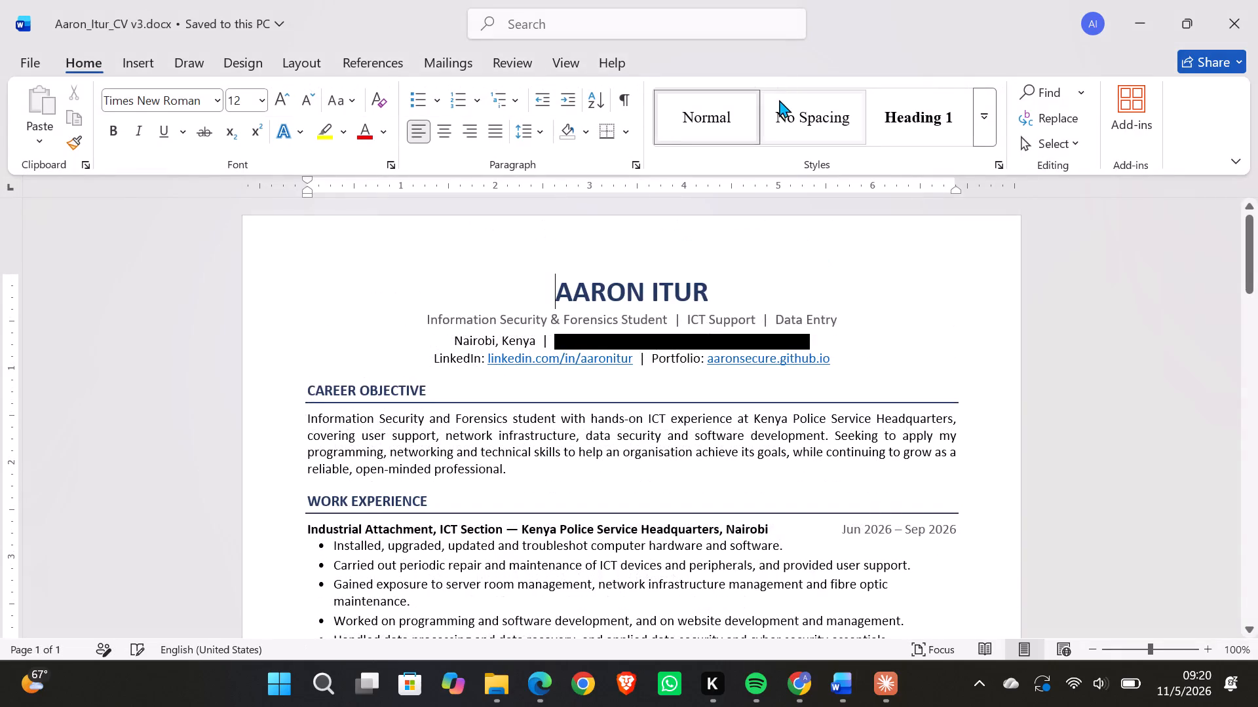
Review the Career Objective and Work Experience sections of the v3 CV, placing the cursor in the objective paragraph.
scroll(730, 457, "down", 1)
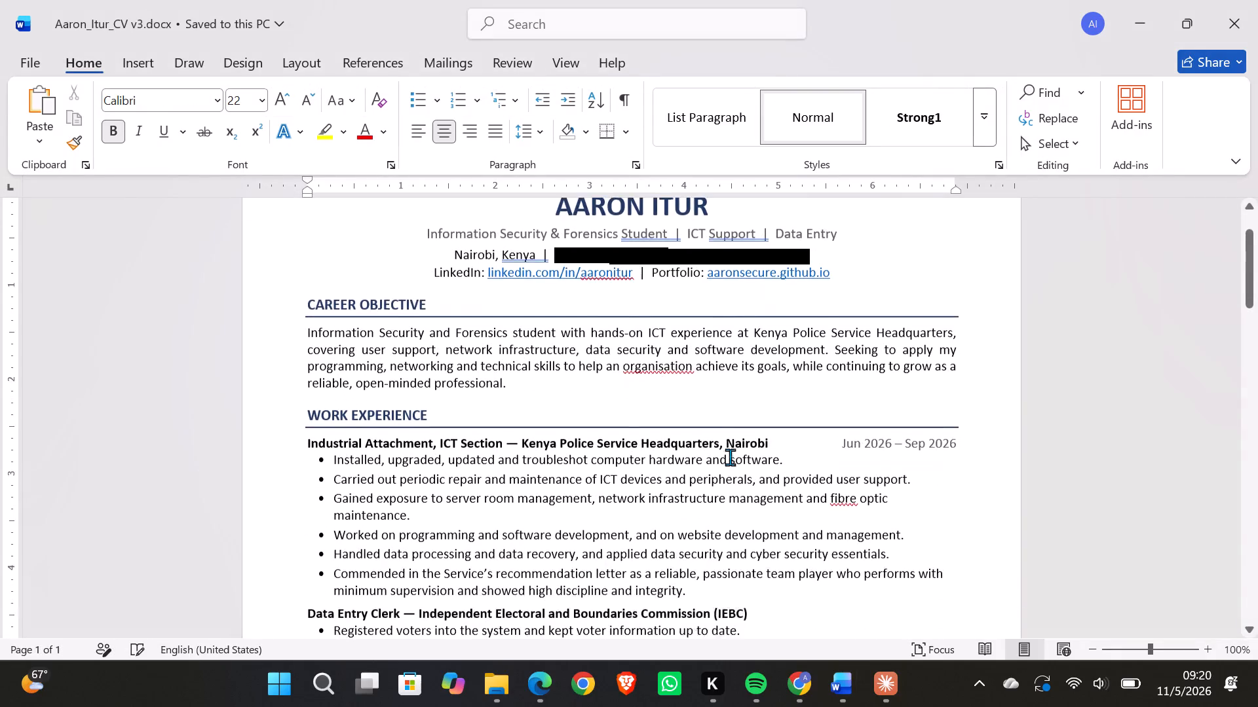
scroll(730, 457, "down", 1)
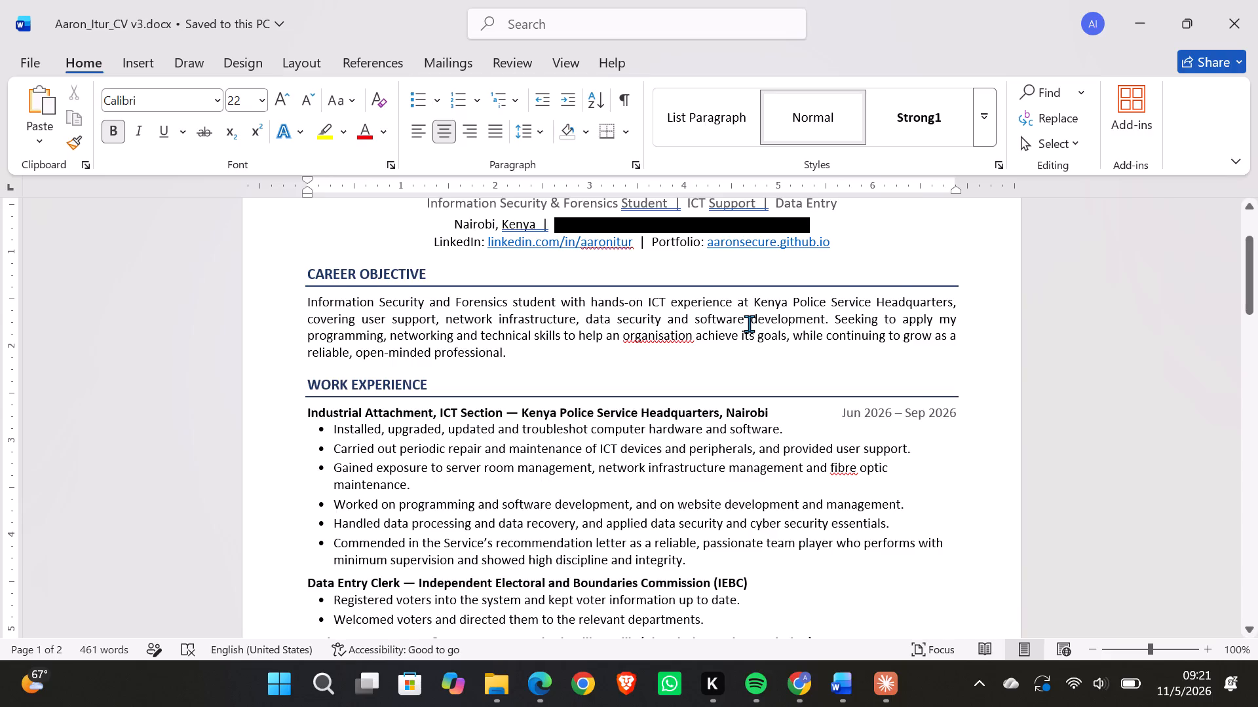
scroll(749, 323, "down", 1)
left_click(738, 255)
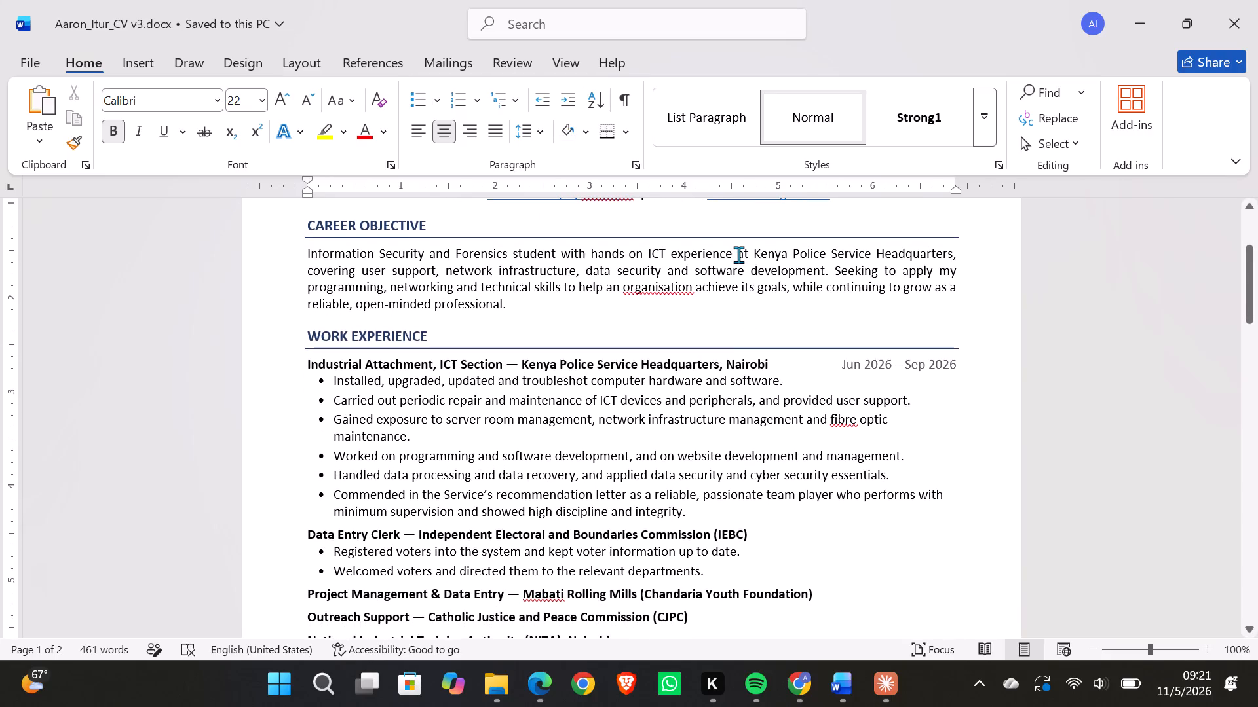
left_click(738, 255)
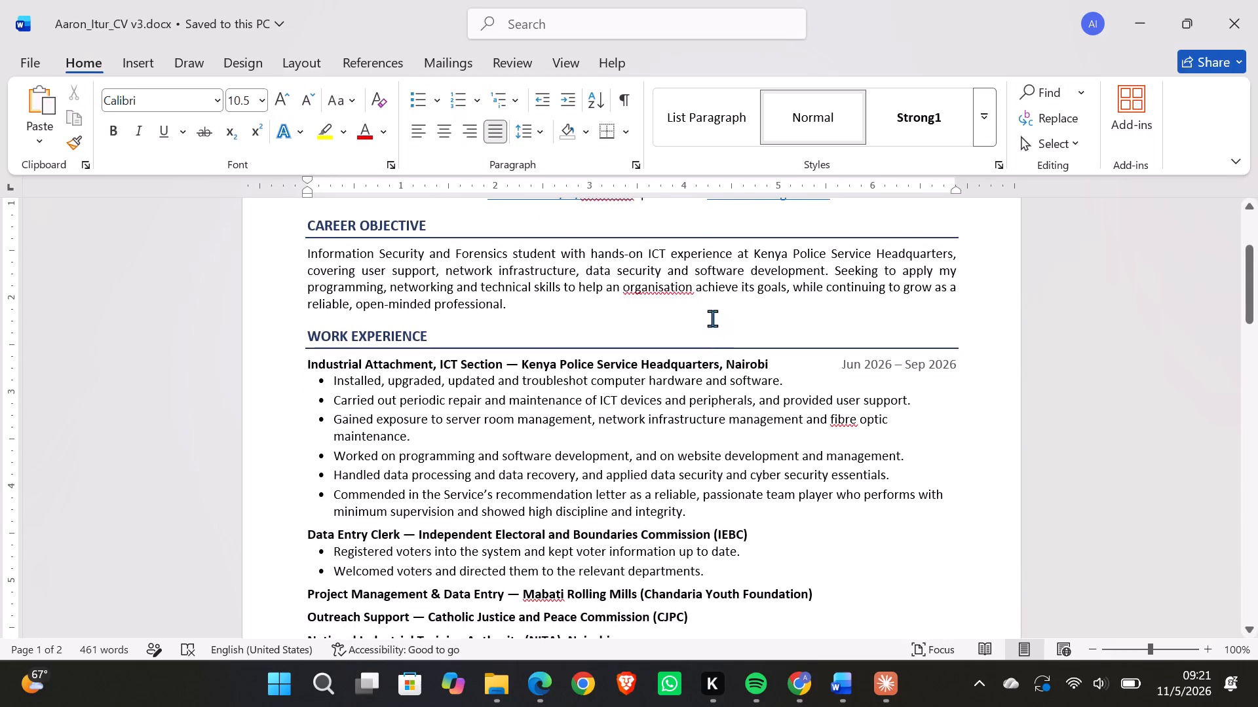
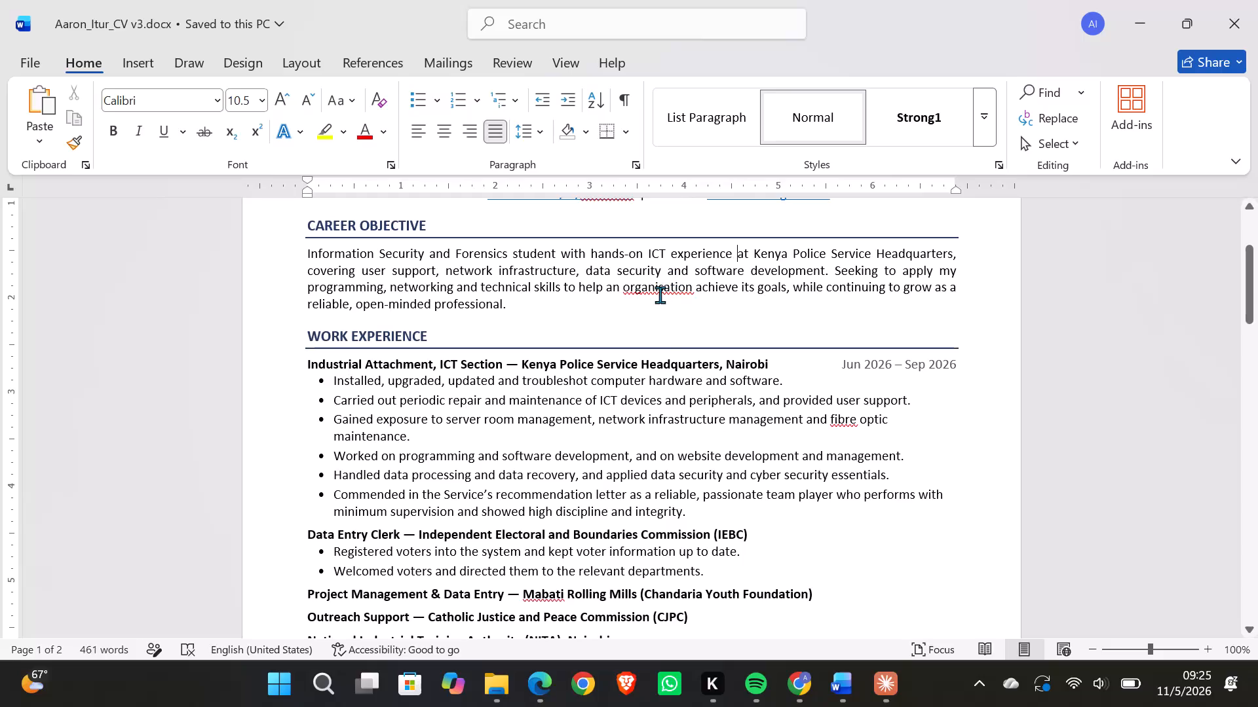
Correct the flagged spelling in the Career Objective paragraph to the suggested "organization".
right_click(660, 295)
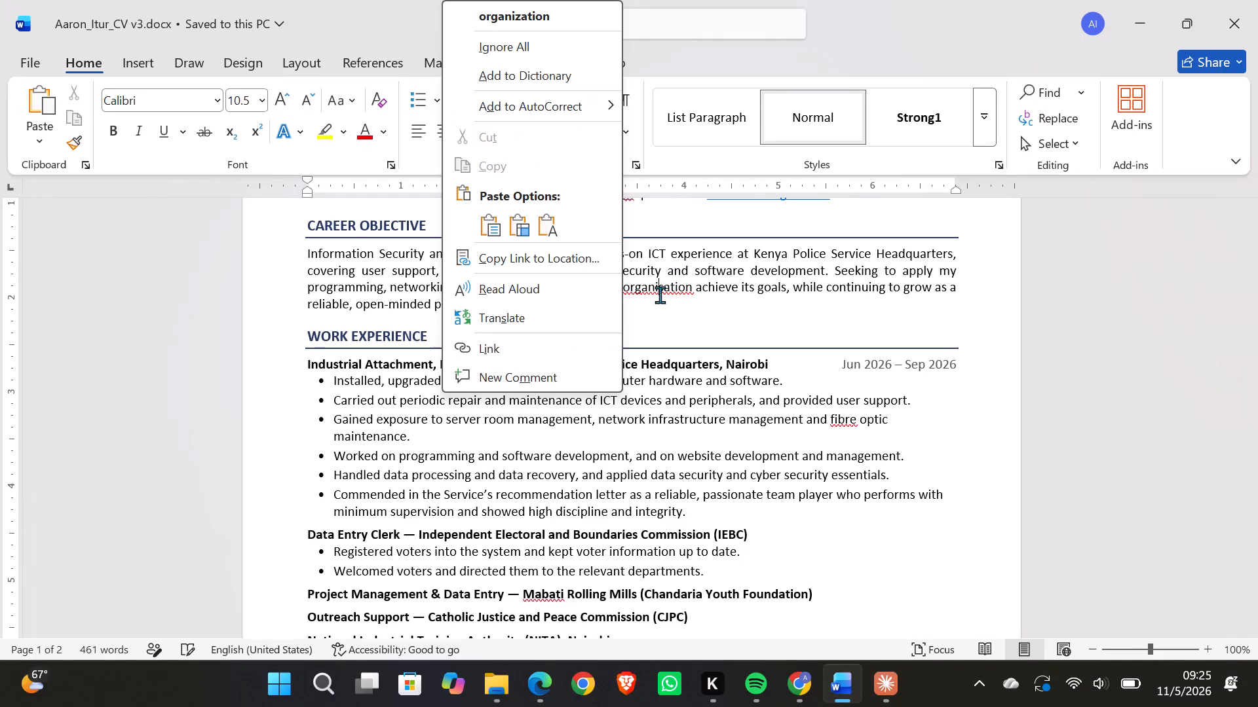
left_click(559, 22)
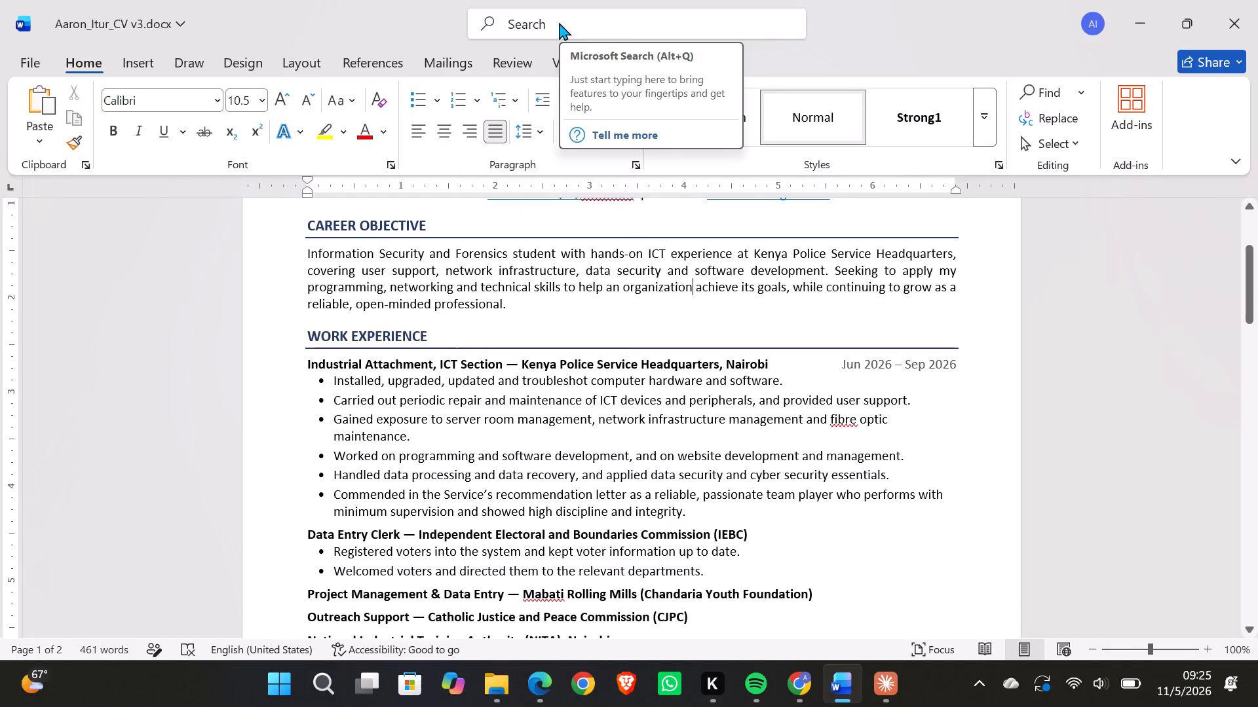
Examine the header of the CV, including the headline, contact line and LinkedIn and portfolio links.
scroll(607, 300, "up", 1)
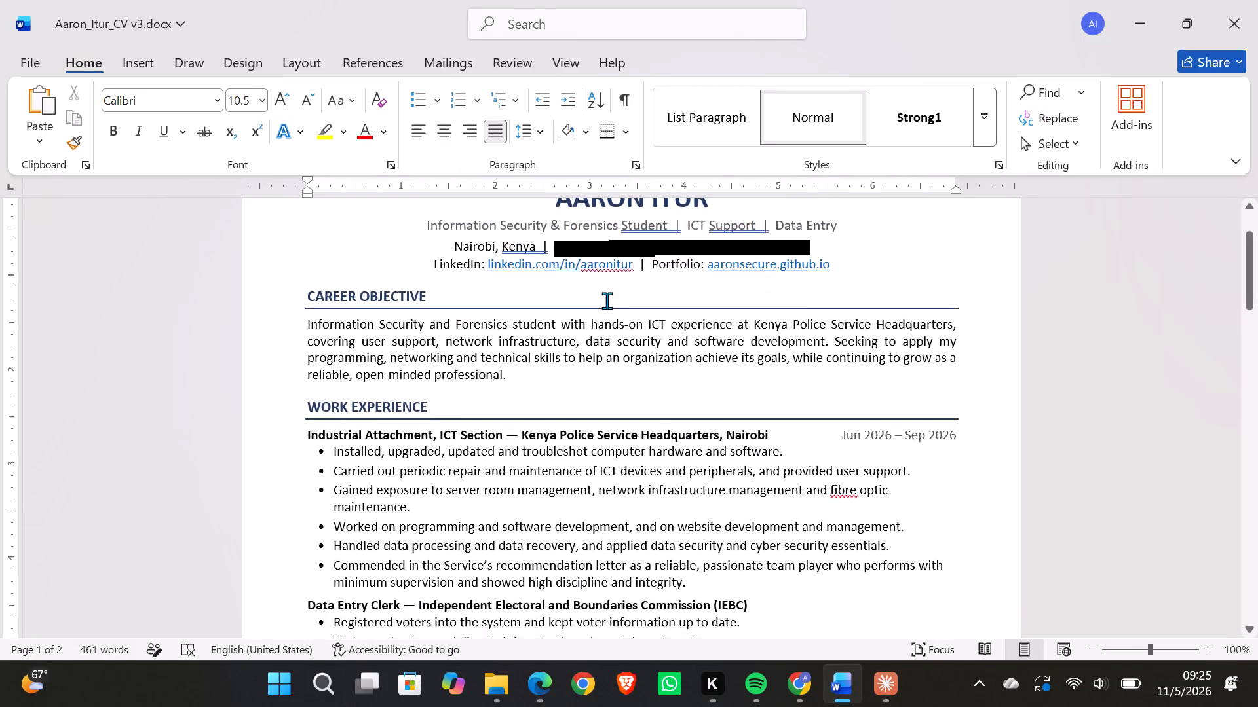
scroll(607, 300, "up", 1)
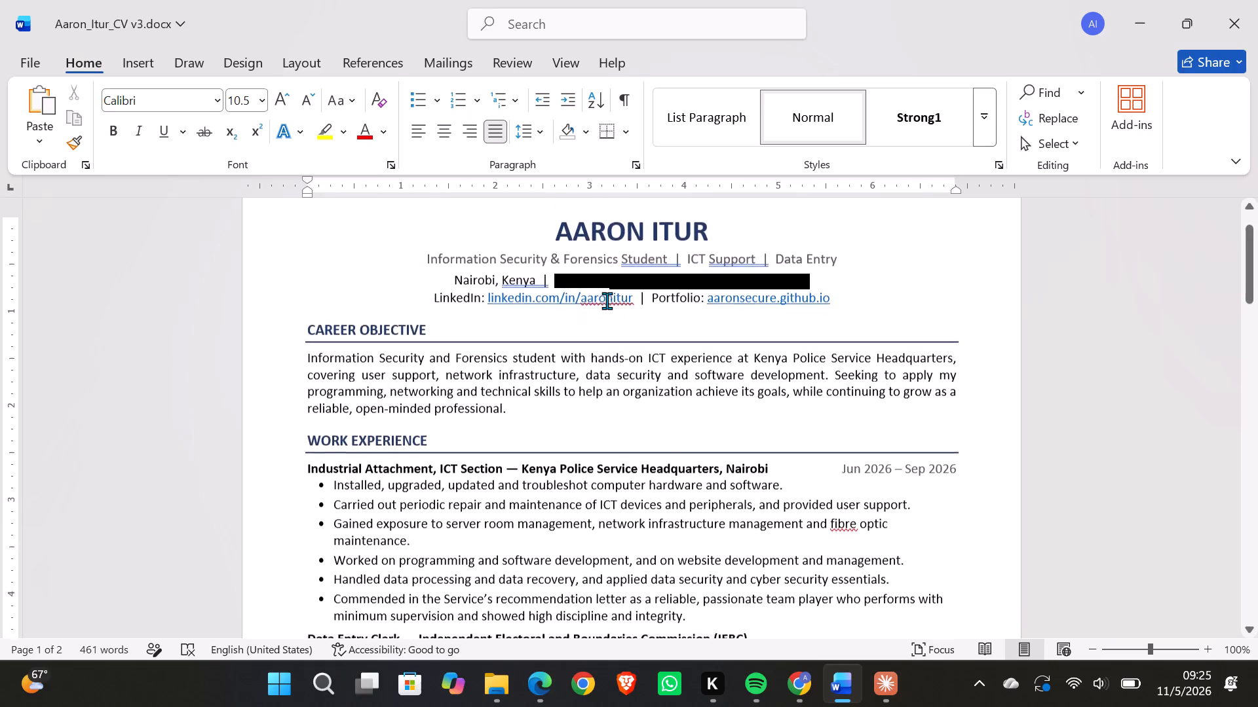
scroll(607, 300, "up", 1)
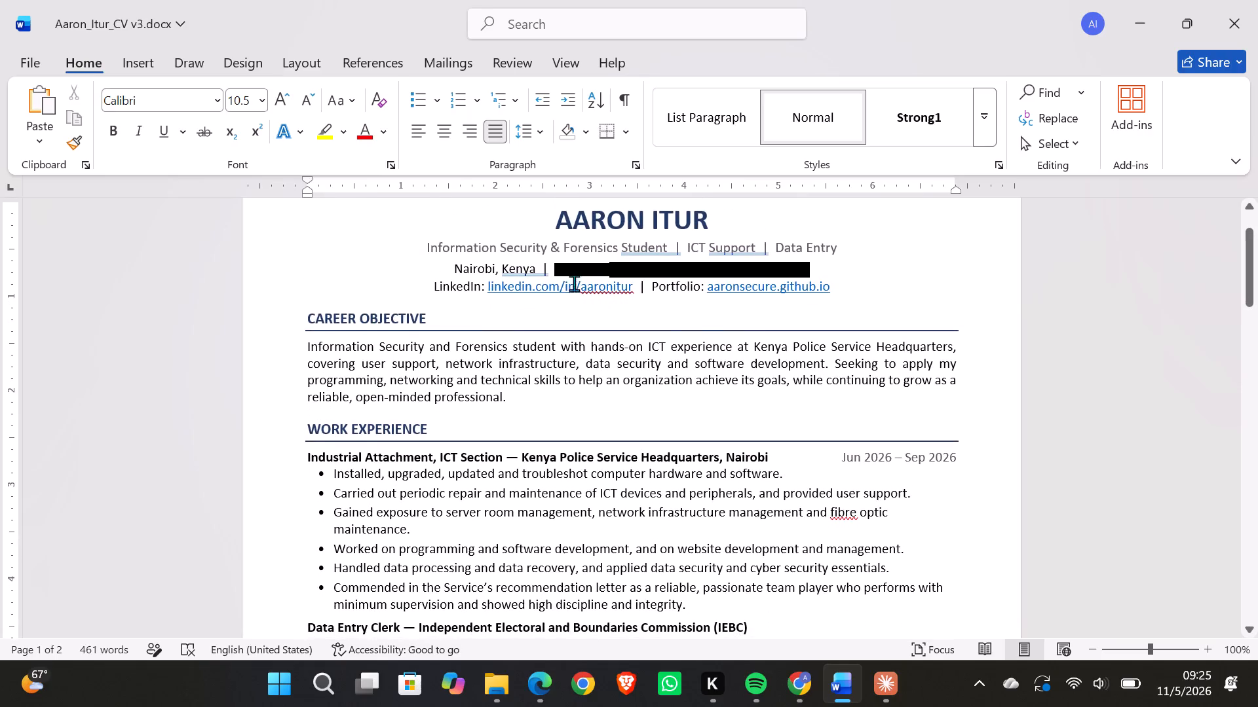
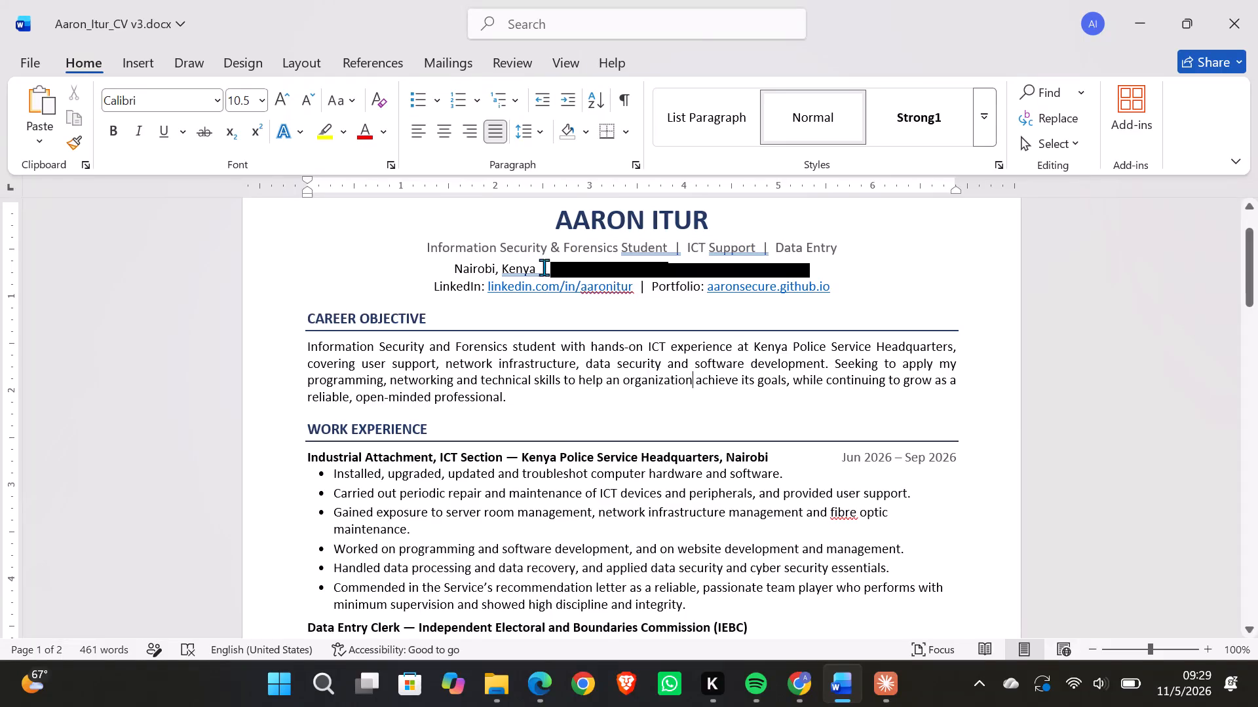
Delete the extra spaces around the vertical-bar separators in the header's contact line, starting after "Nairobi, Kenya".
left_click(545, 267)
key("Left")
key("BackSpace")
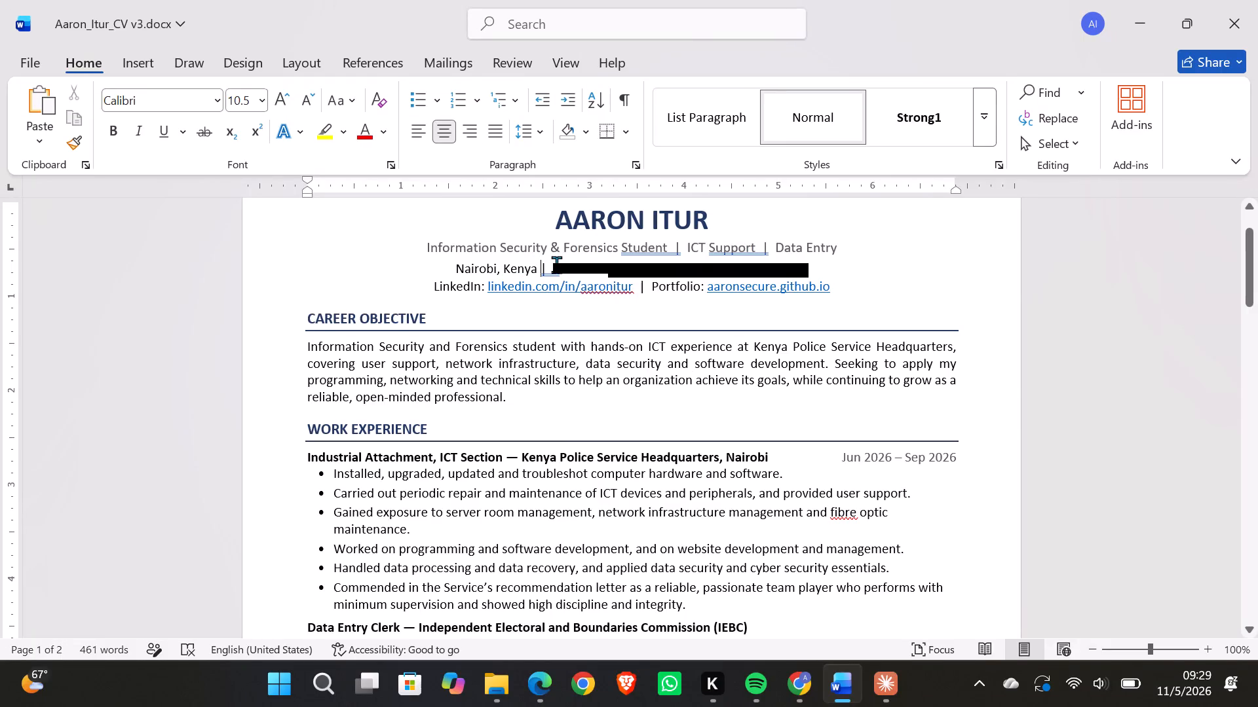
left_click(555, 267)
key("BackSpace")
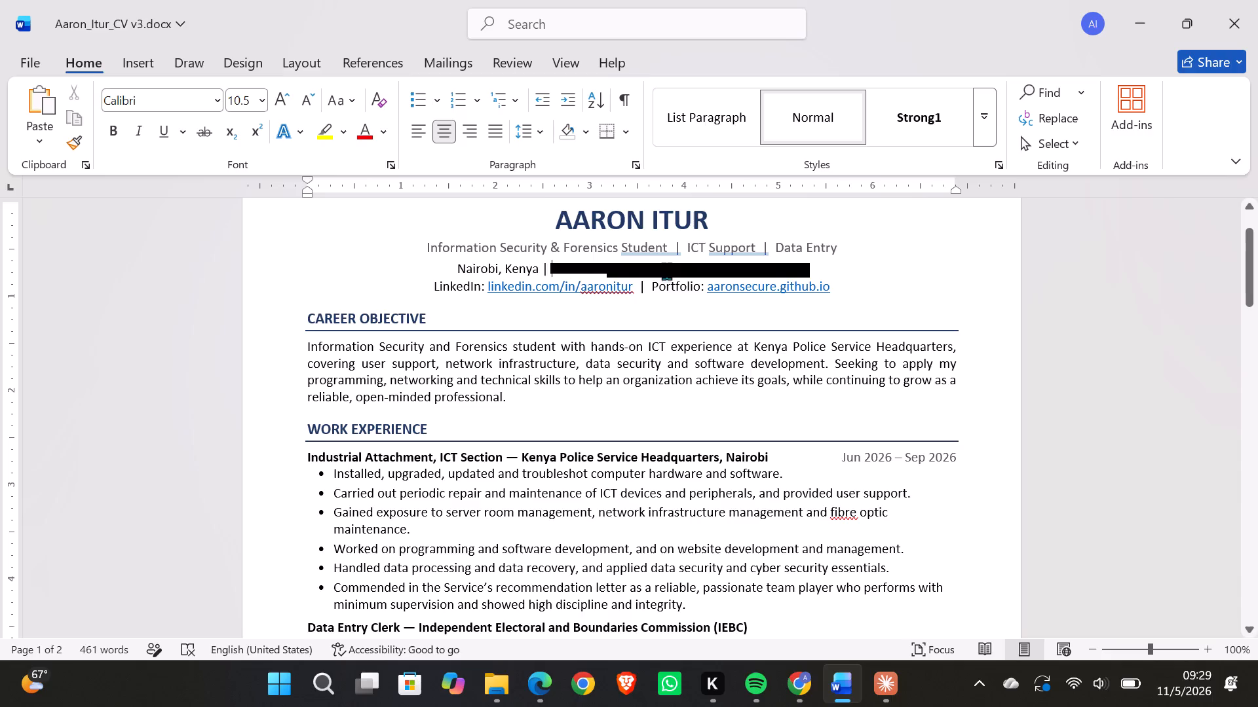
left_click(657, 268)
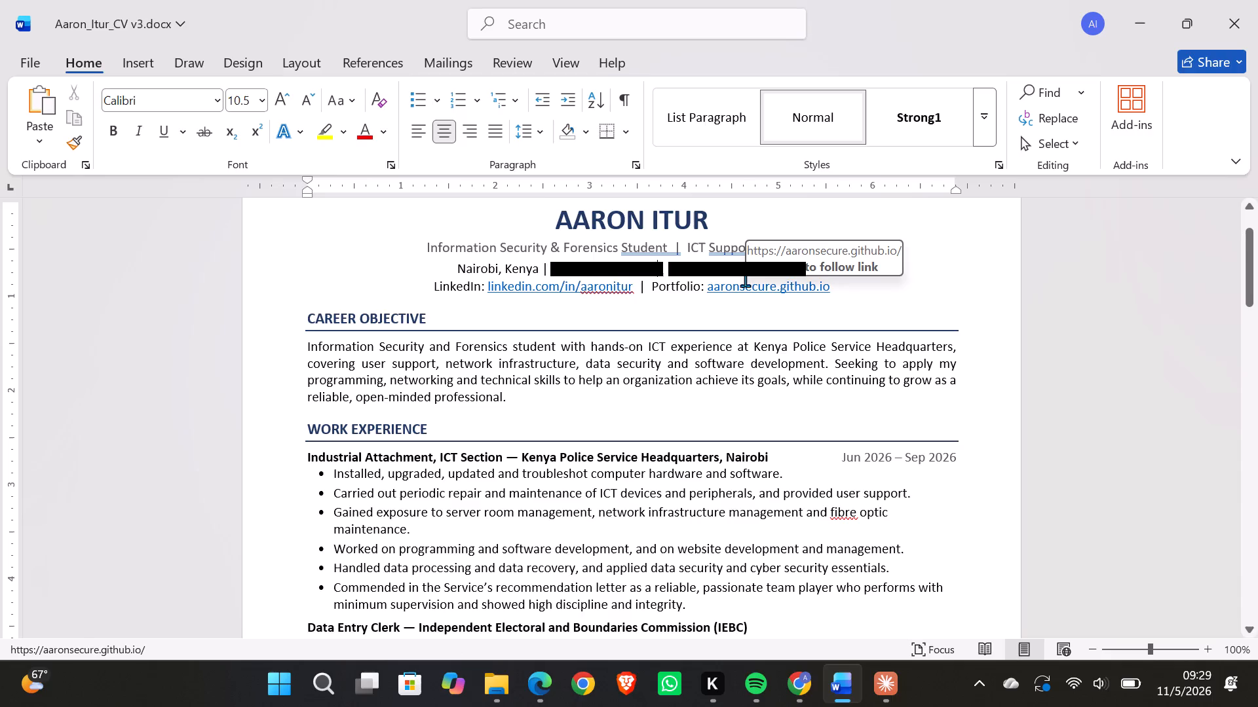
key("Right")
key("Left")
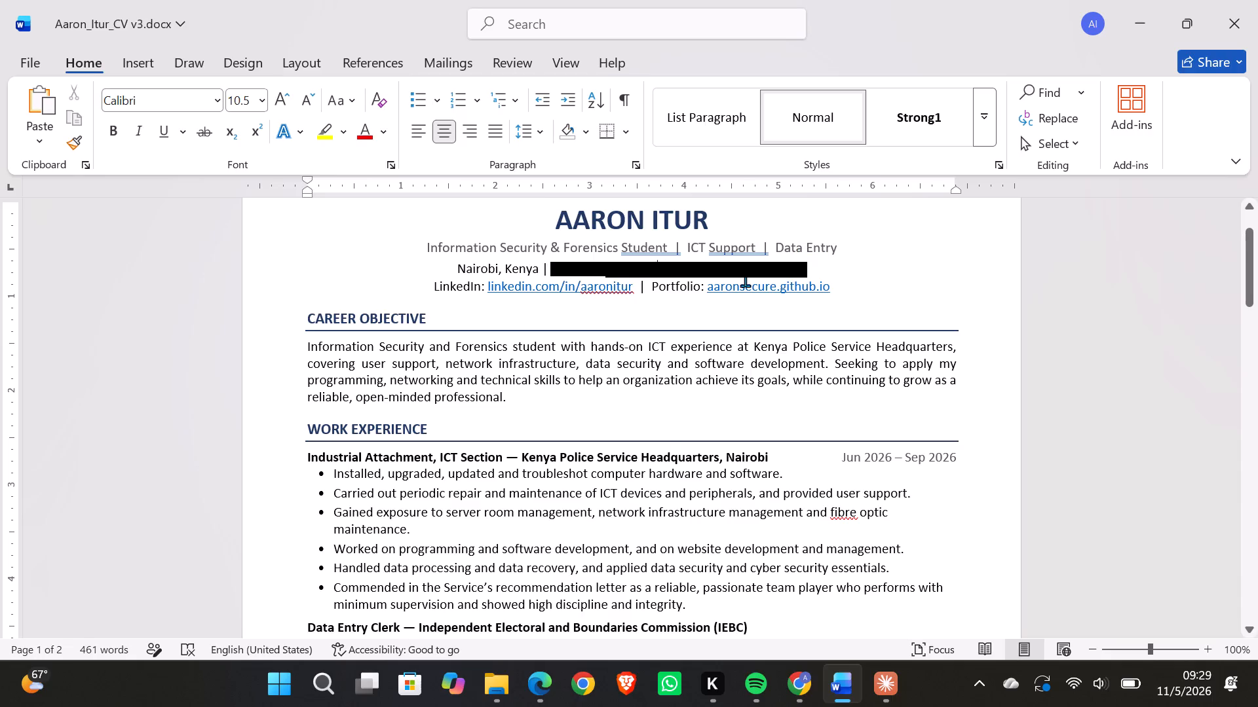
key("BackSpace")
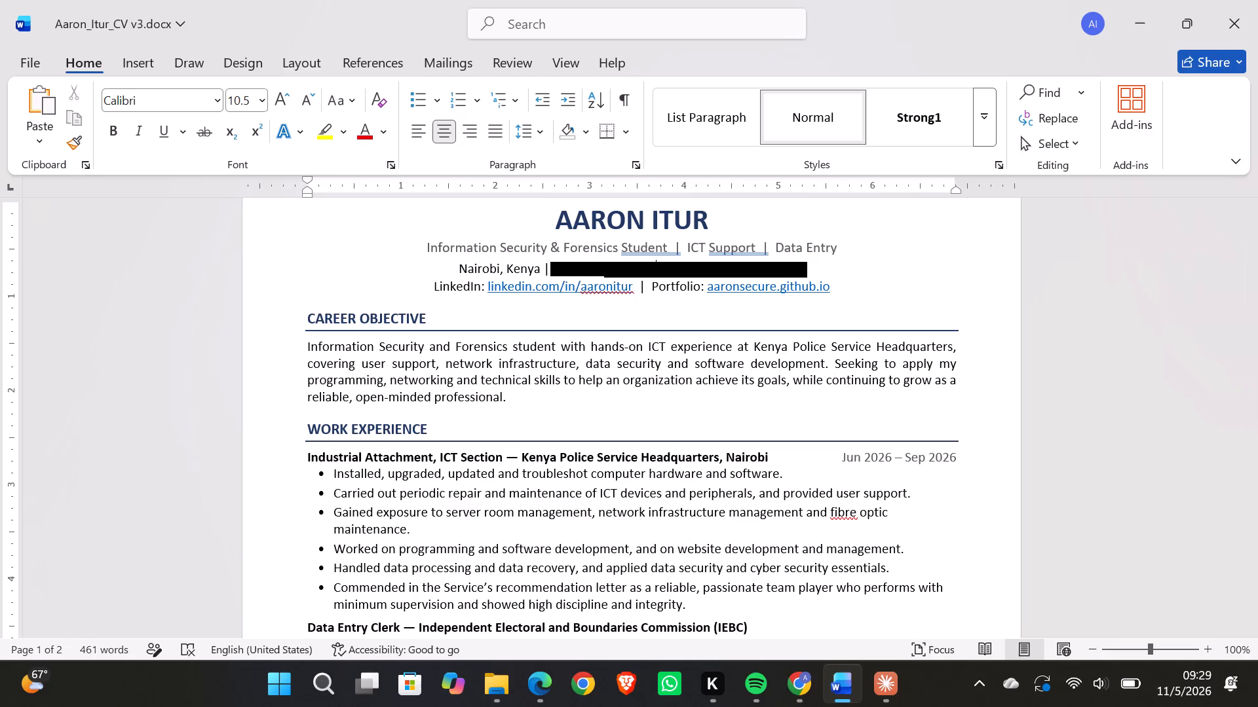
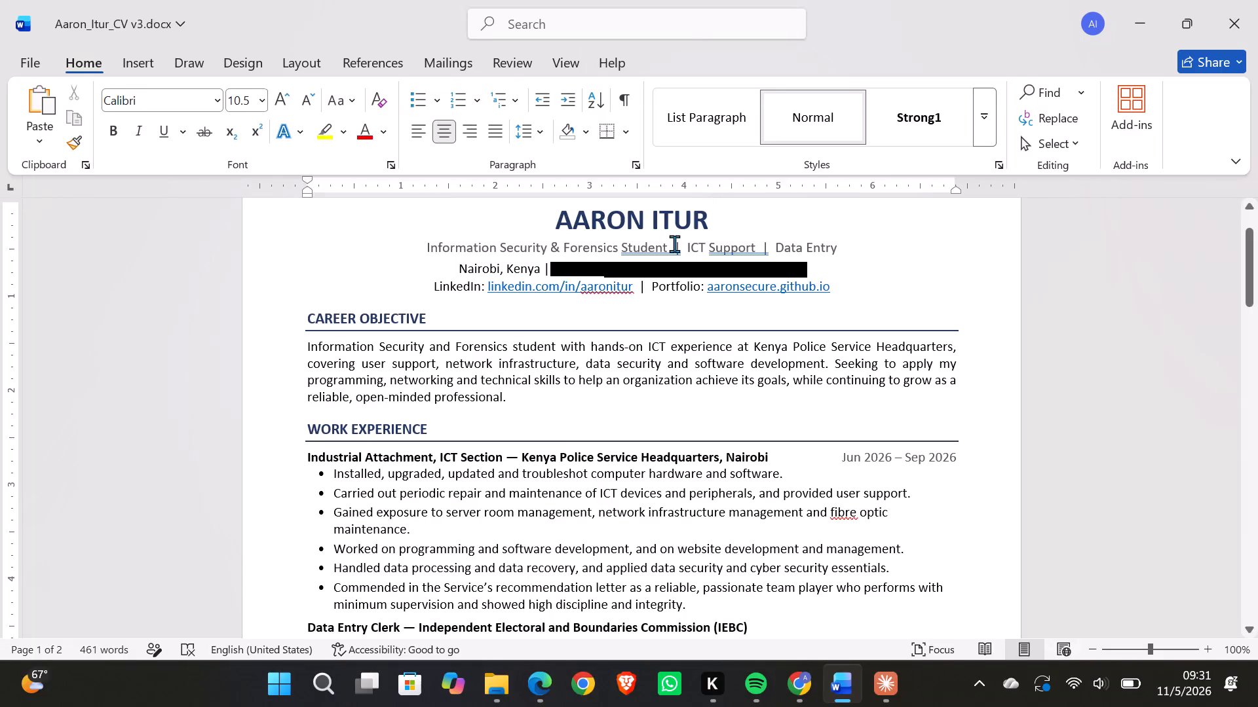
Delete the extra spaces around both vertical-bar separators in the header's professional title line, between "Student", "ICT Support" and "Data Entry".
left_click(674, 244)
key("BackSpace")
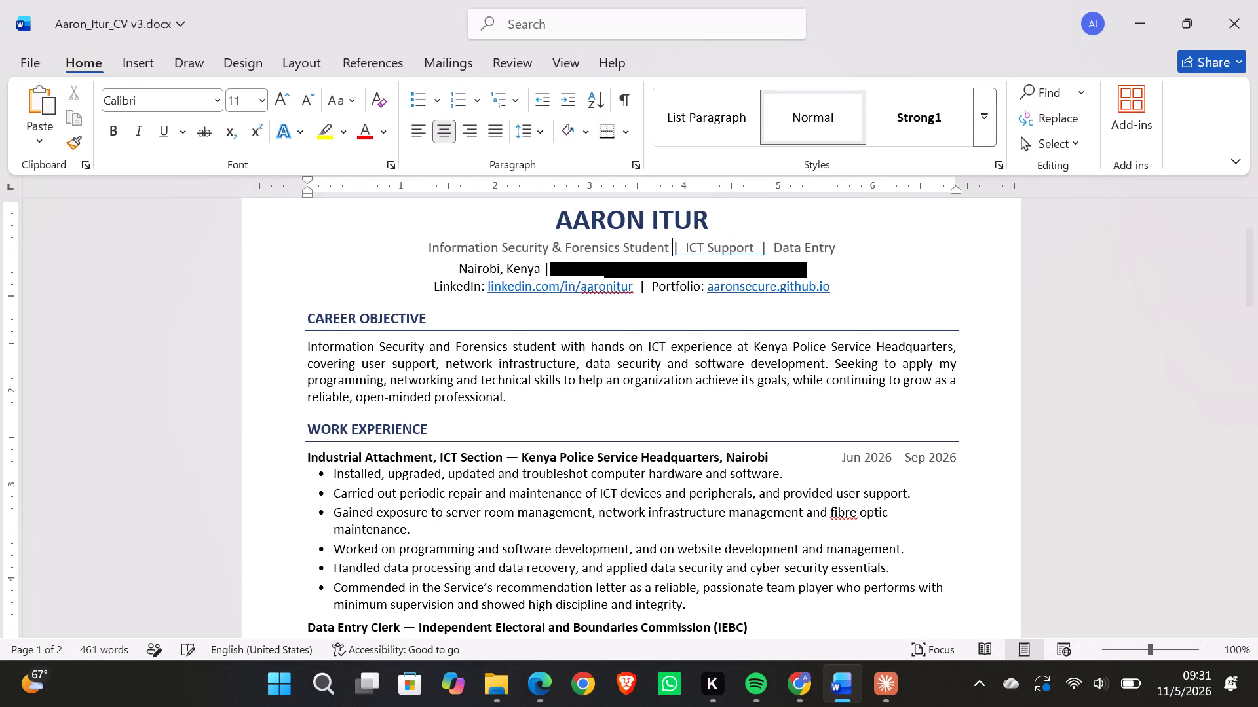
key("Right")
key("Delete")
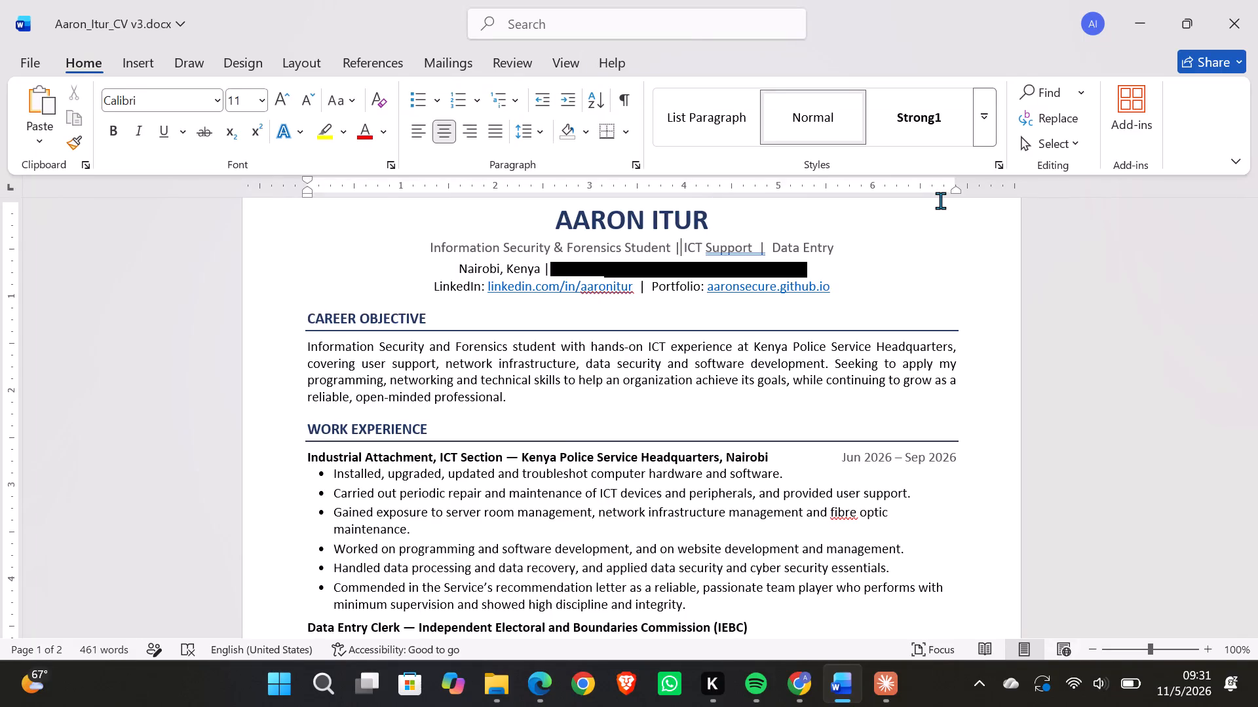
key("Right")
key("Right")
key("Right")
key("Right")
key("Right")
key("Right")
key("Right")
key("Right")
key("Right")
key("Right")
key("Right")
key("Right")
key("Right")
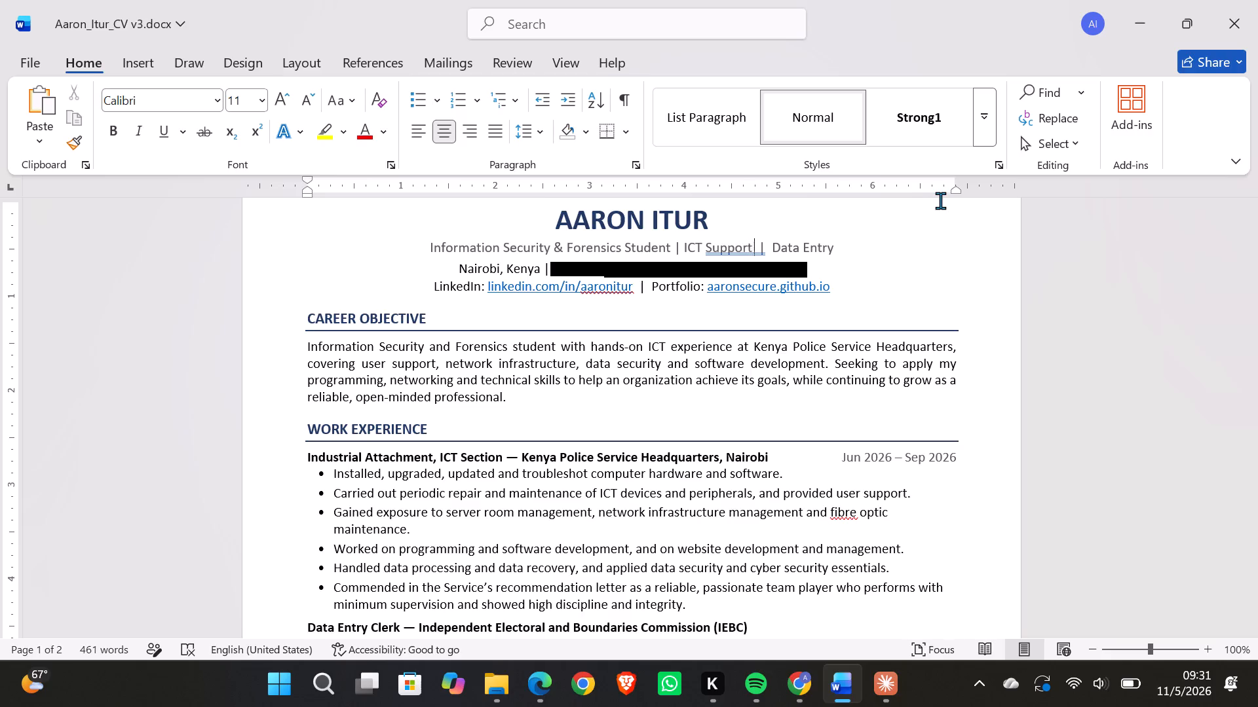
key("Right")
key("BackSpace")
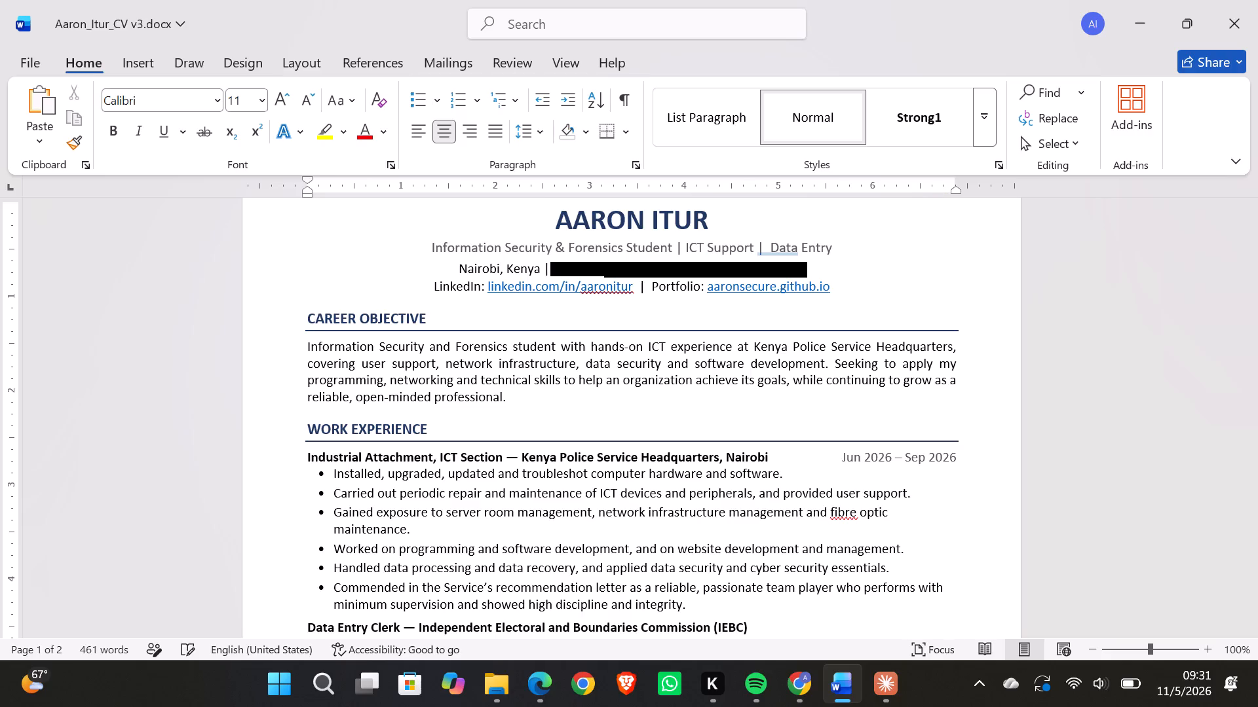
key("Right")
key("Delete")
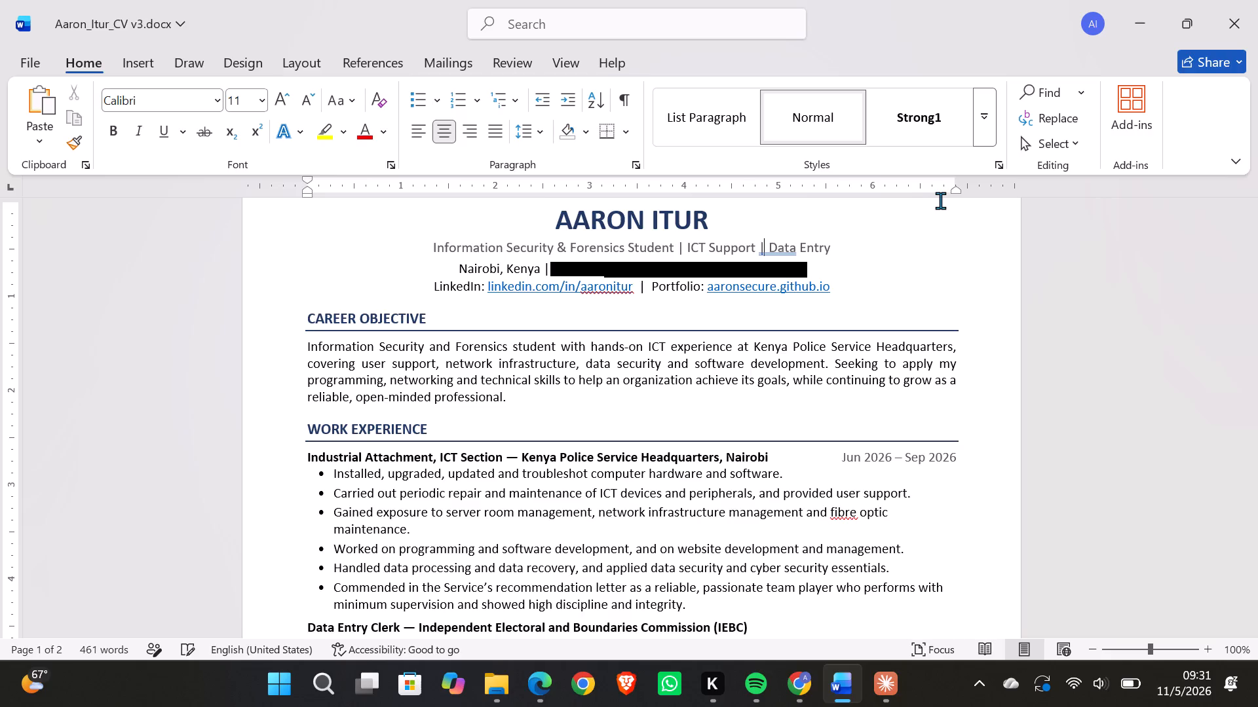
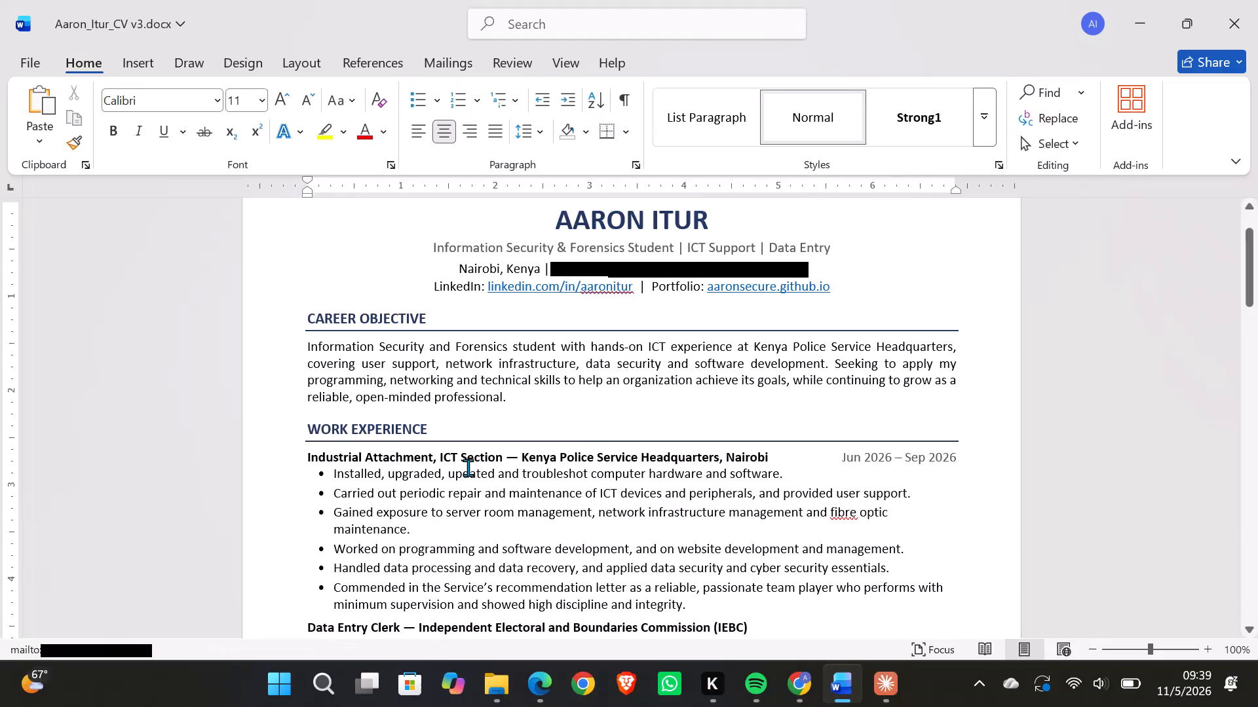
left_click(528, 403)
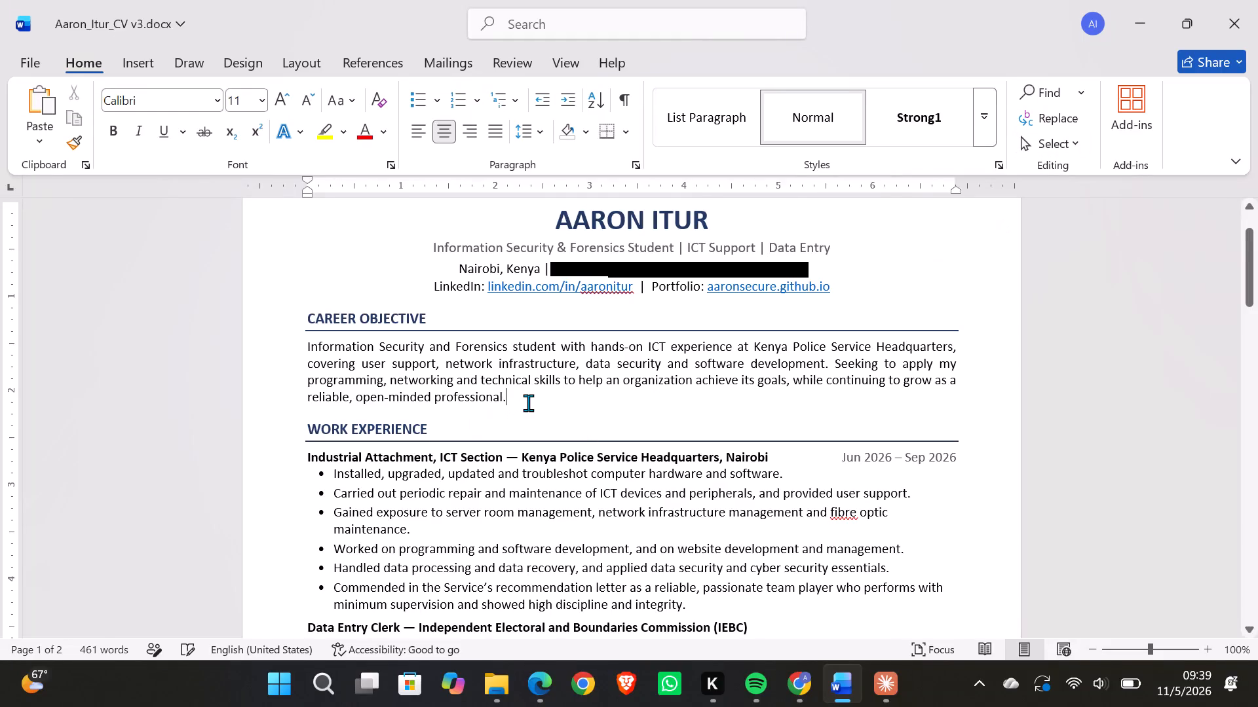
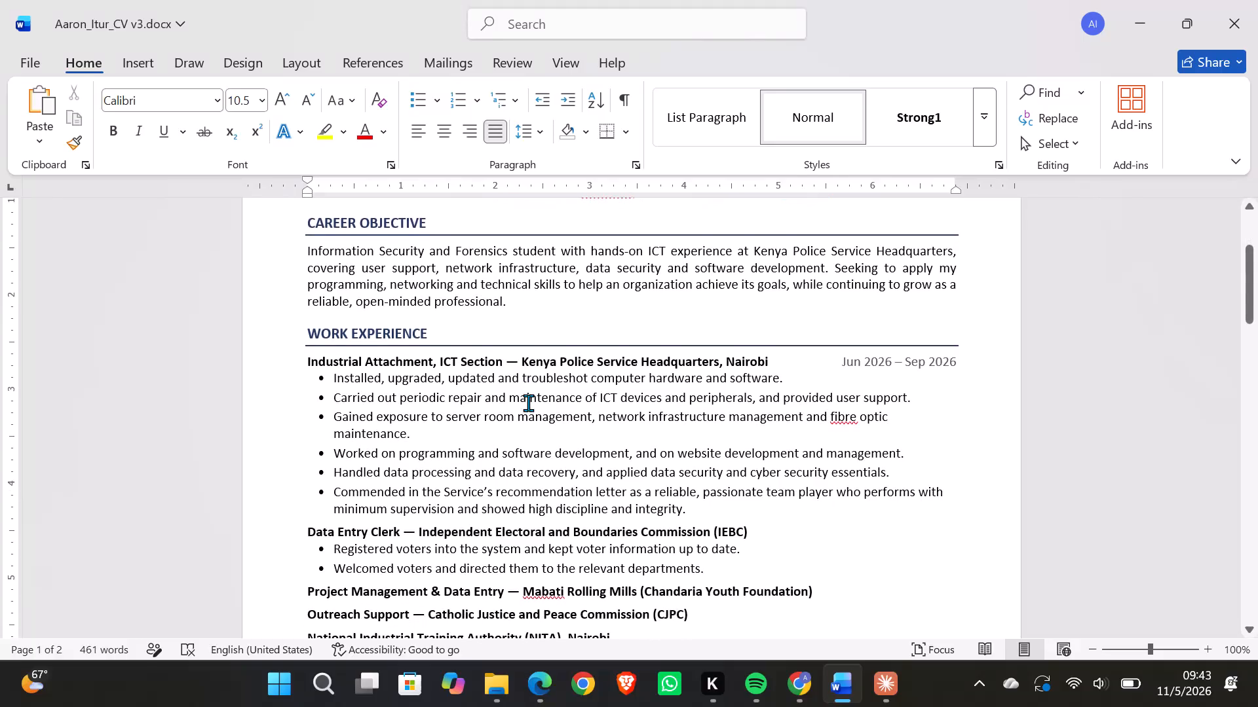
Read through the CV's Career Objective and Work Experience sections, checking the attachment and data entry entries.
scroll(528, 403, "down", 1)
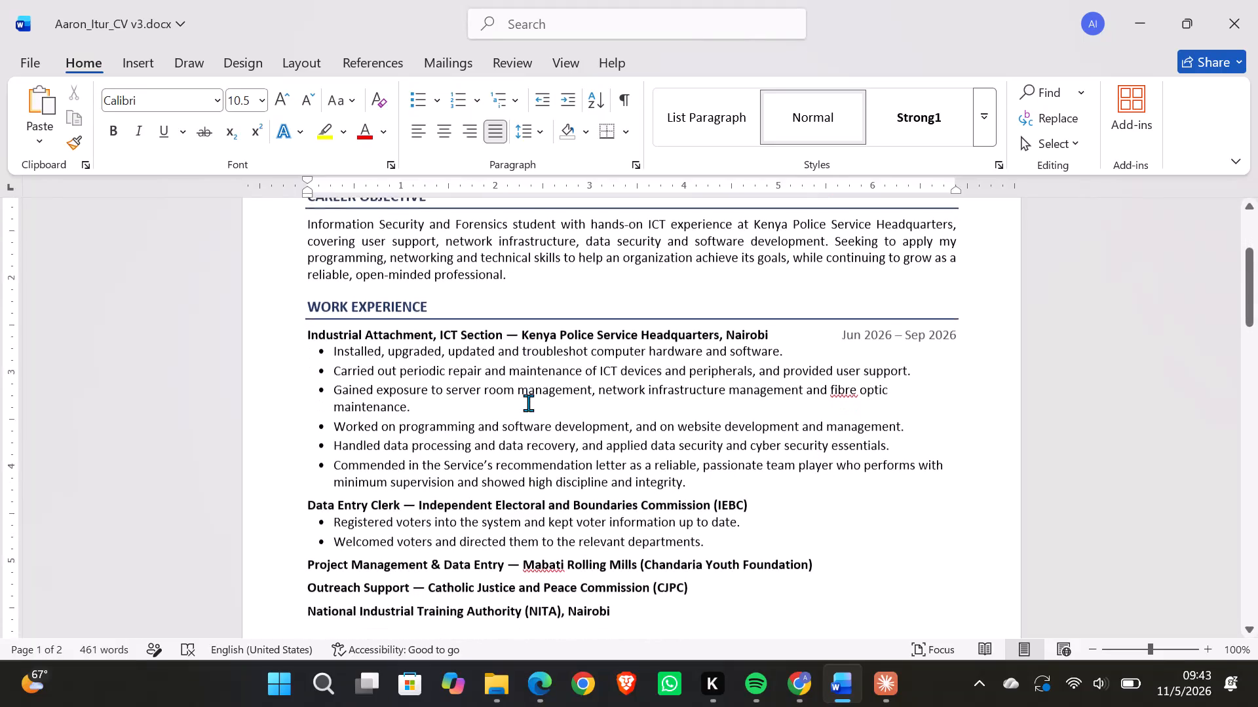
scroll(528, 403, "down", 2)
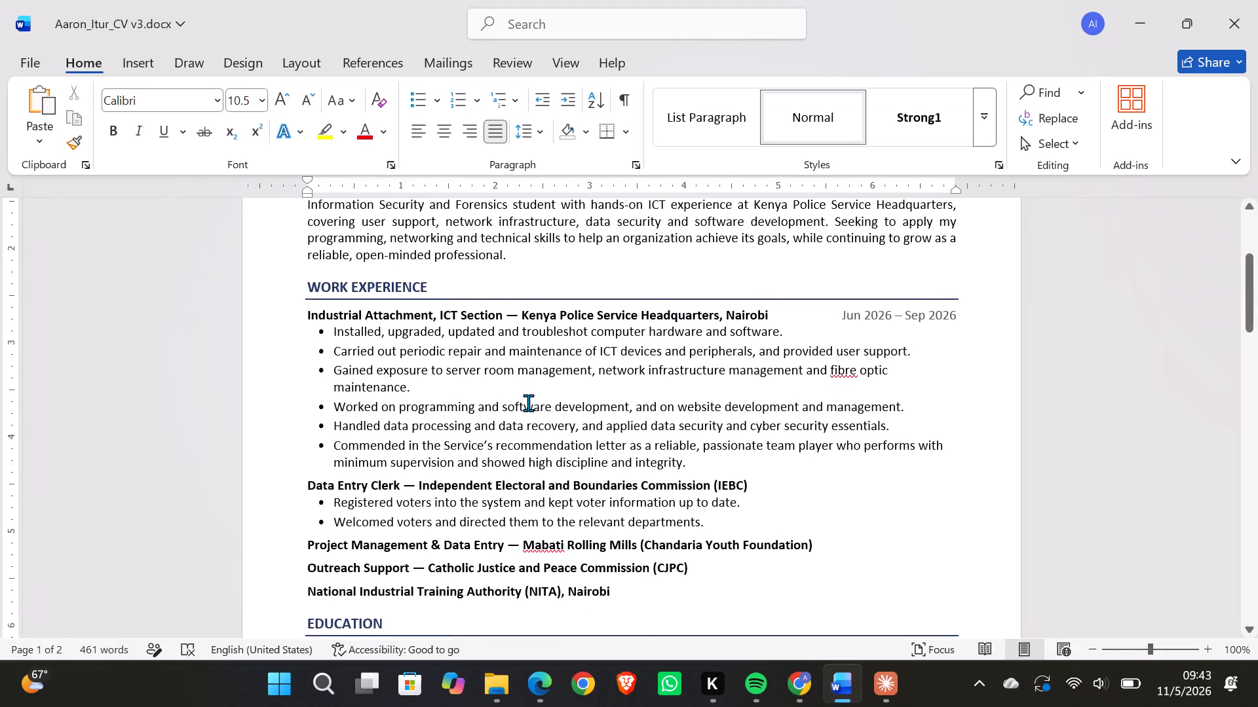
scroll(528, 403, "down", 3)
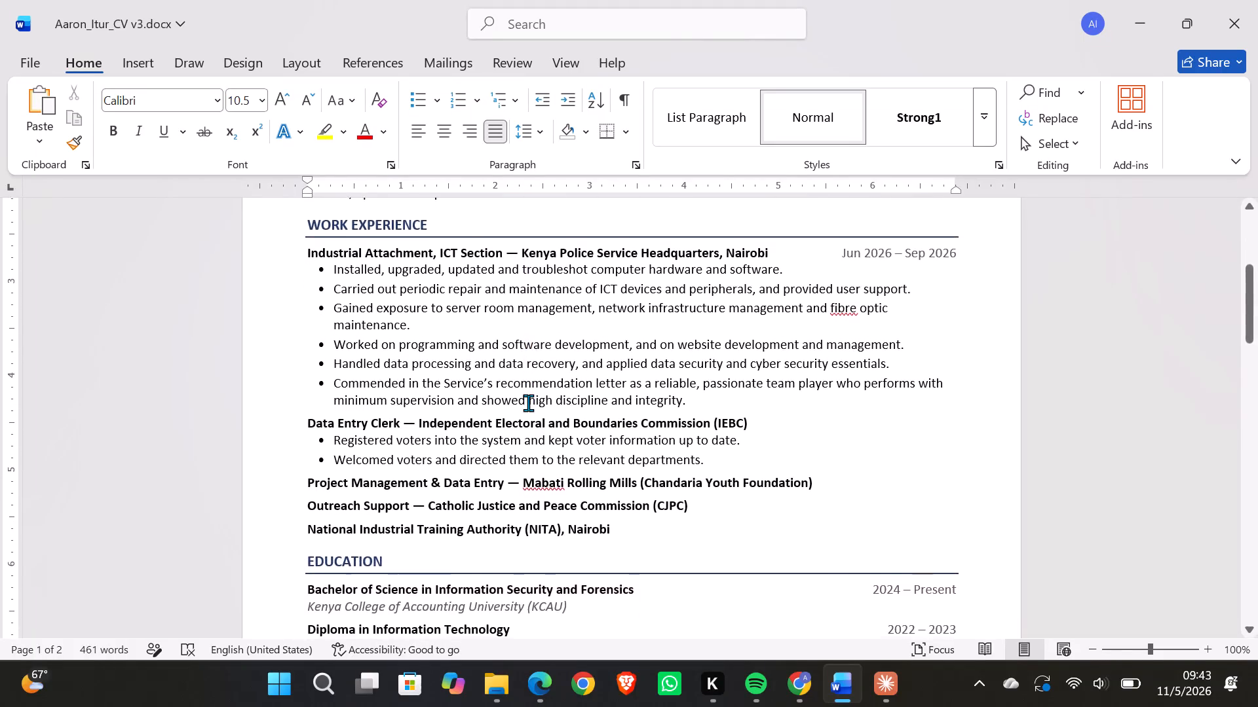
scroll(528, 403, "down", 1)
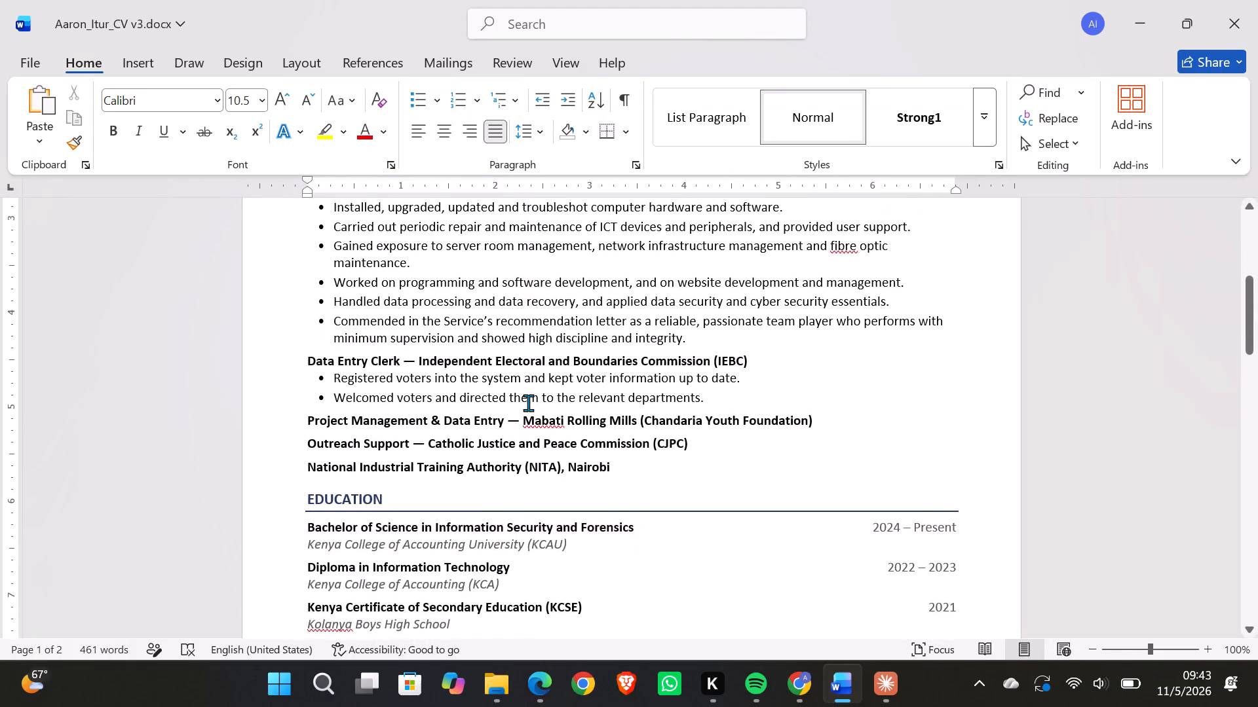
scroll(528, 403, "down", 2)
scroll(528, 403, "up", 1)
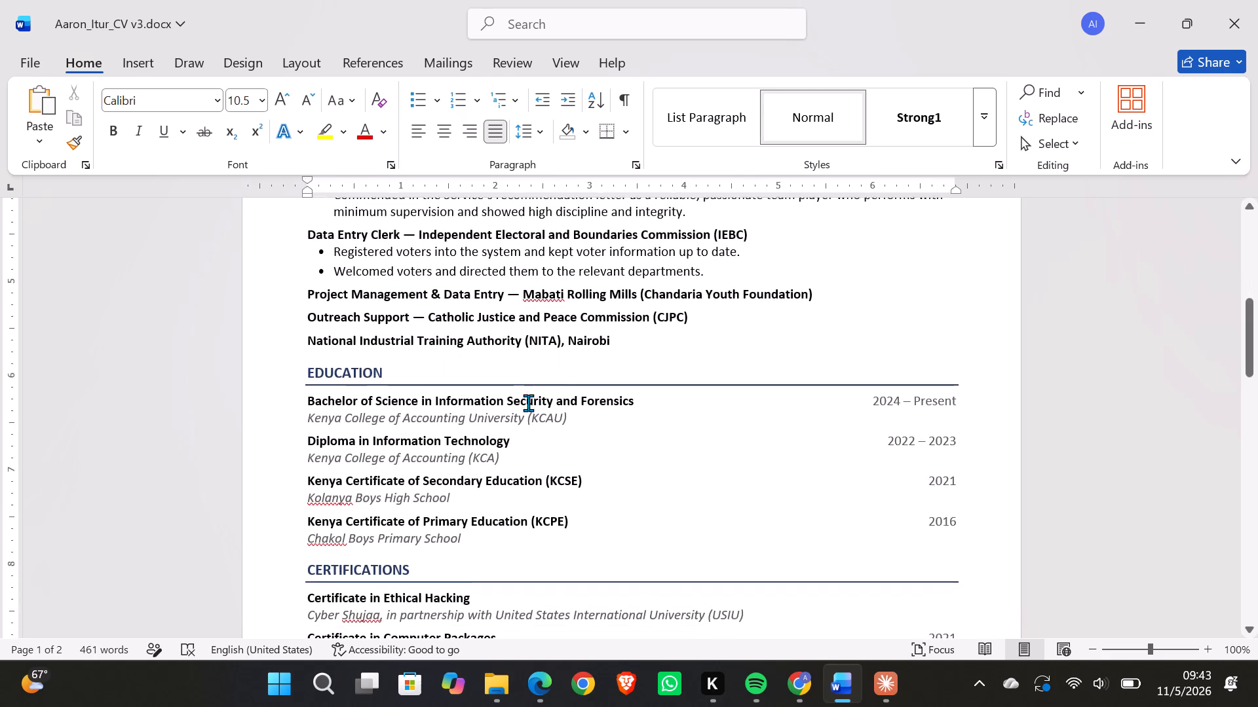
scroll(528, 403, "up", 1)
scroll(528, 403, "down", 1)
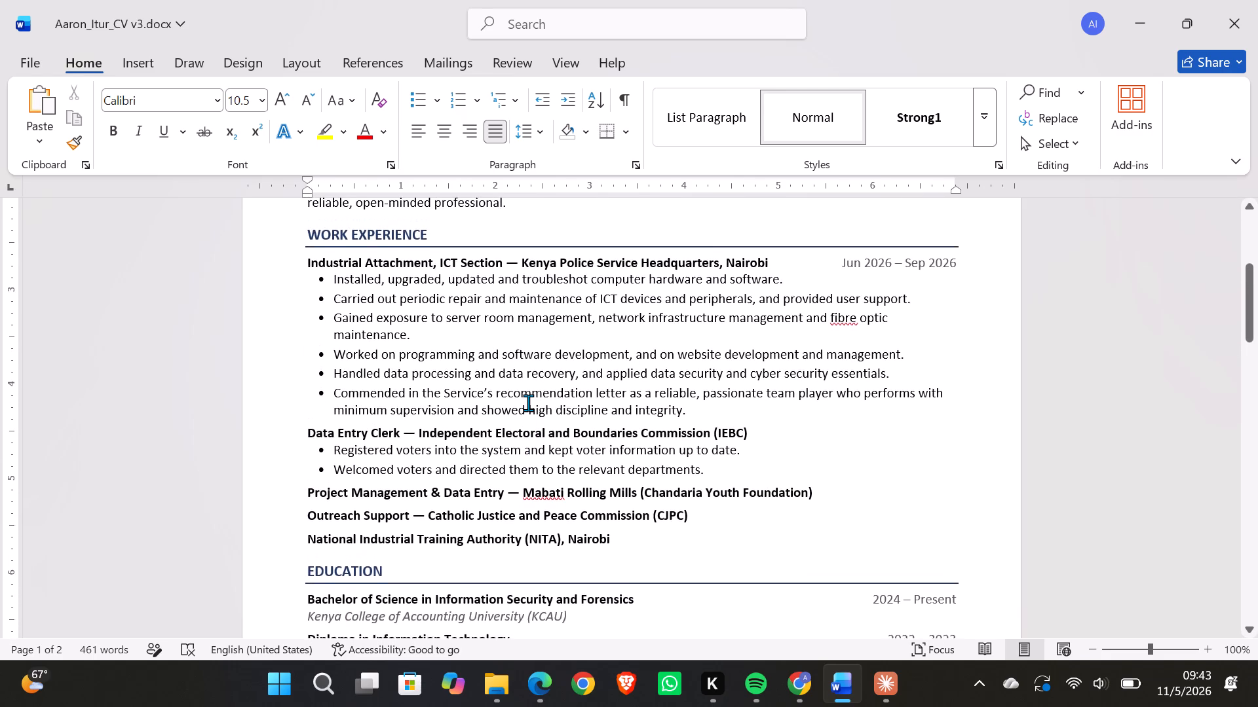
scroll(528, 403, "down", 2)
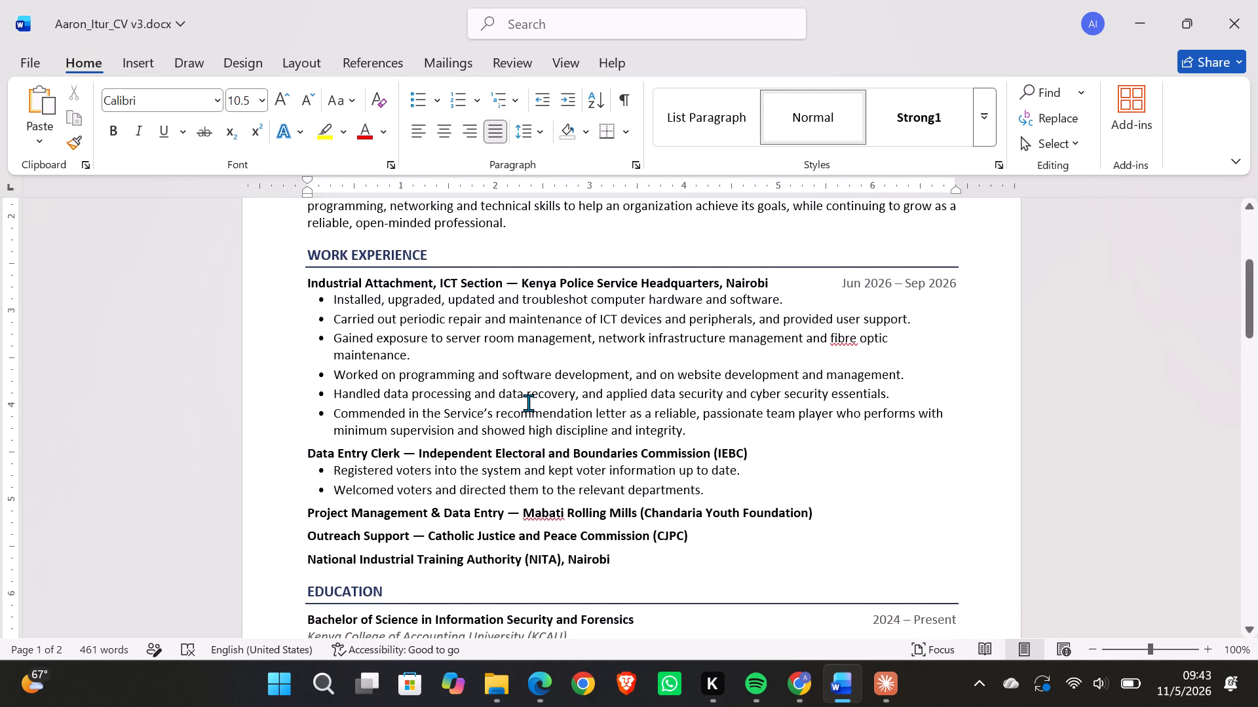
scroll(528, 403, "down", 1)
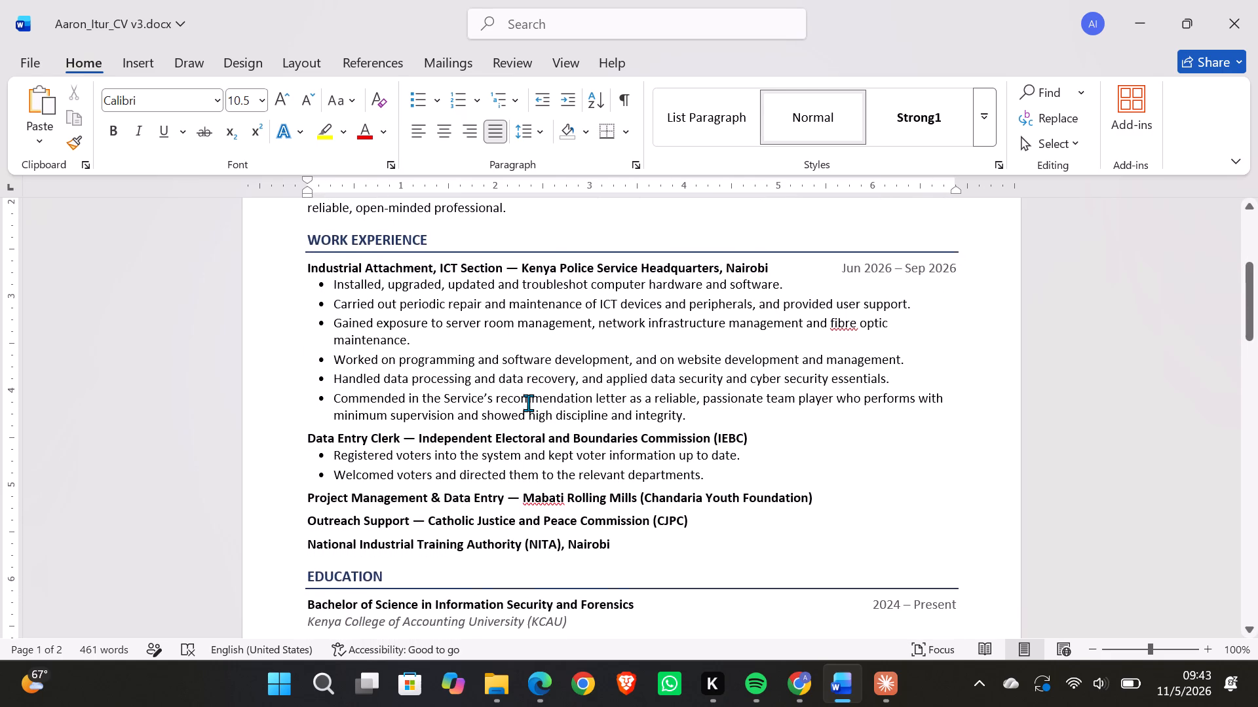
Review the Education and Certifications sections of the CV, including their institutions and dates.
scroll(528, 403, "down", 2)
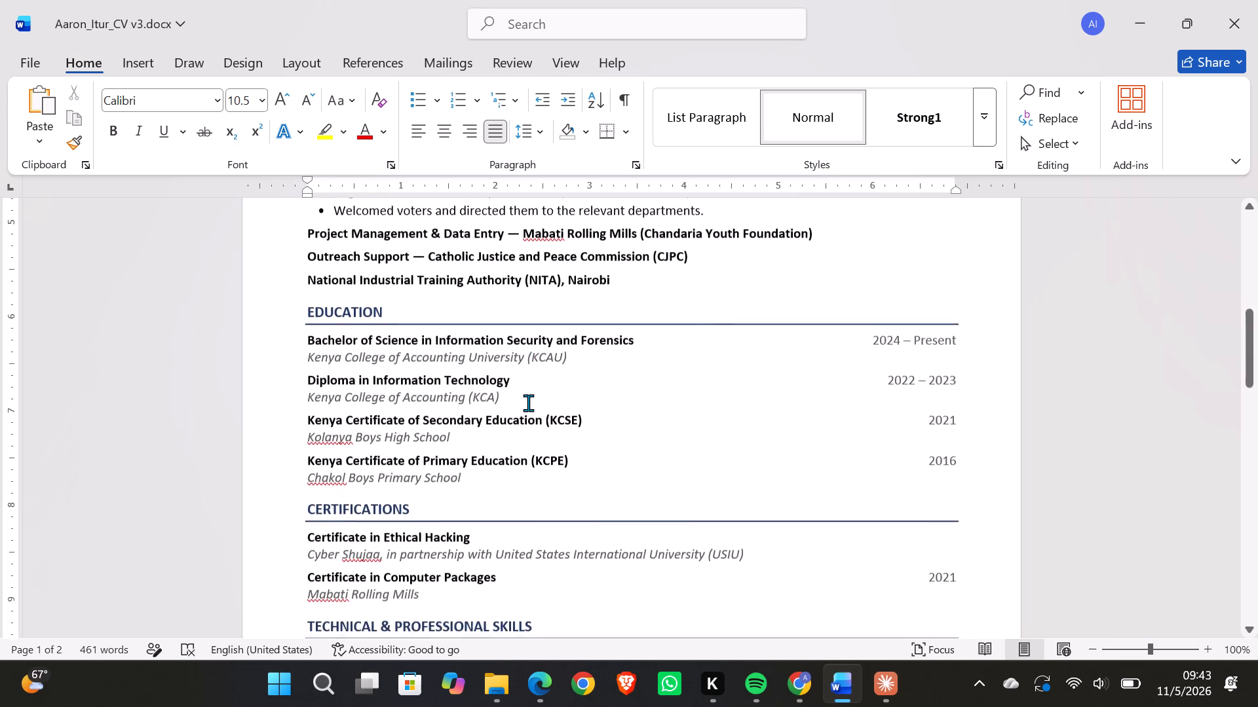
scroll(528, 403, "down", 2)
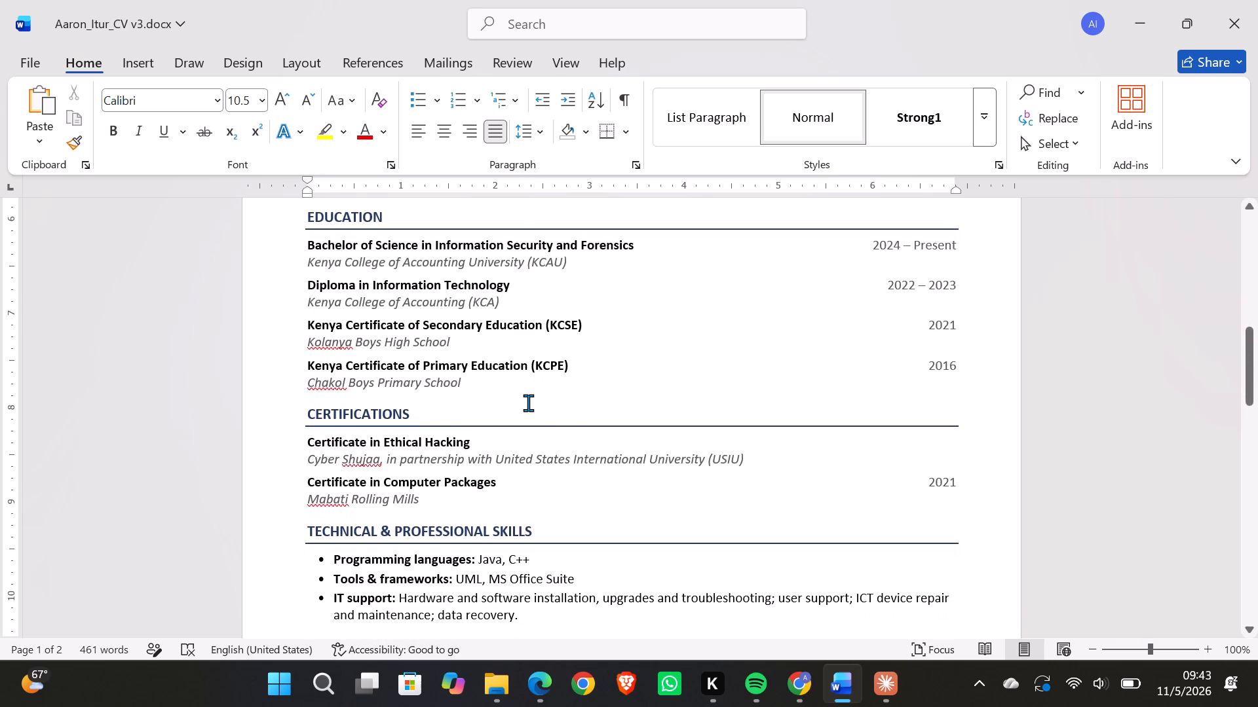
scroll(528, 403, "down", 2)
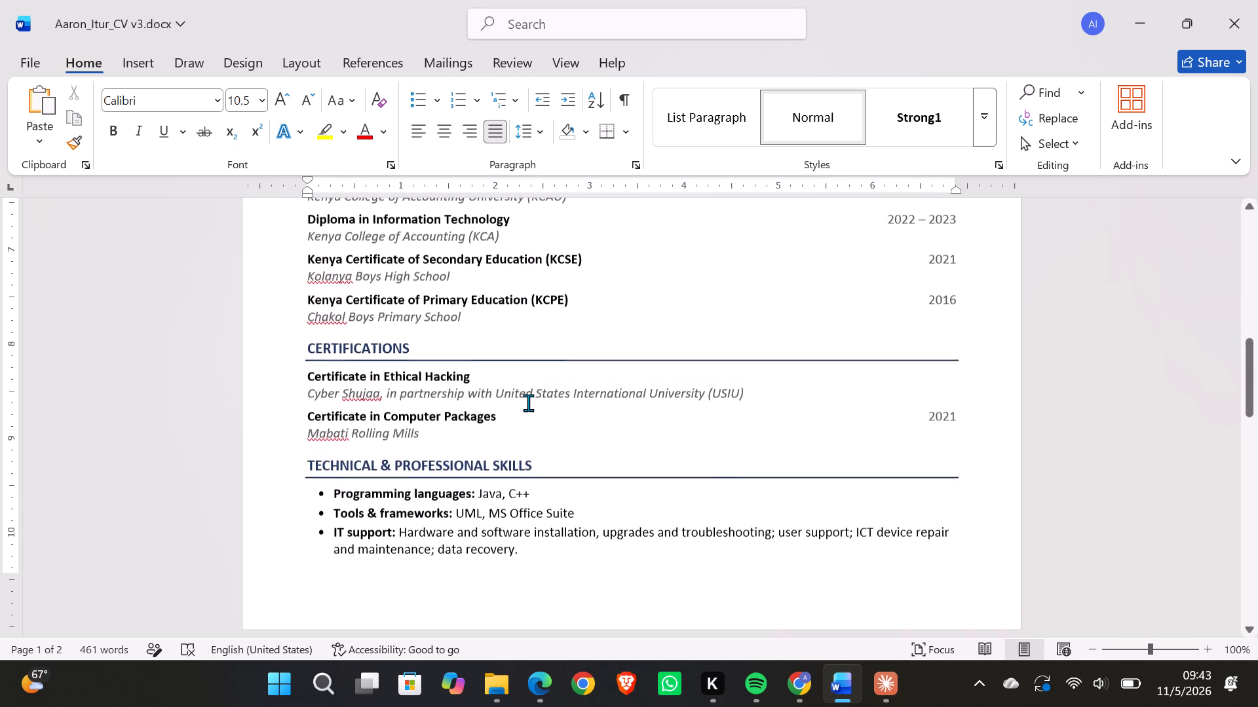
scroll(528, 403, "down", 2)
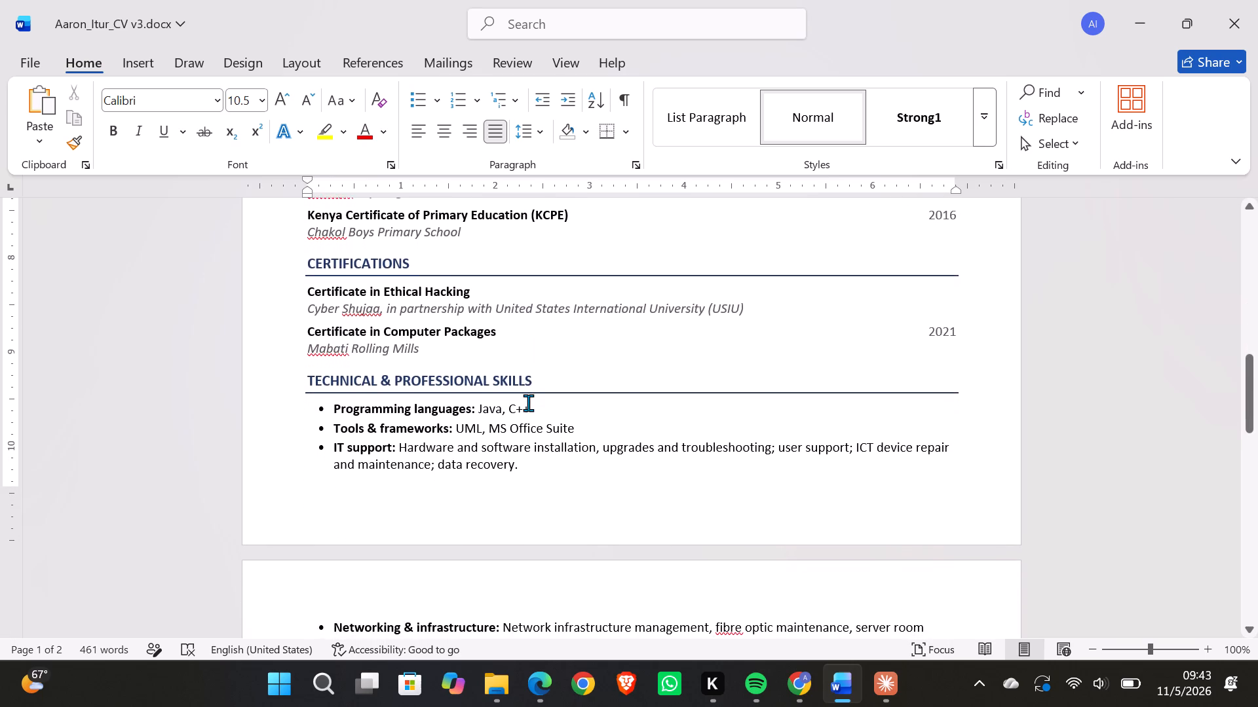
Examine the Technical & Professional Skills list and how it splits across pages 1 and 2.
scroll(528, 403, "down", 2)
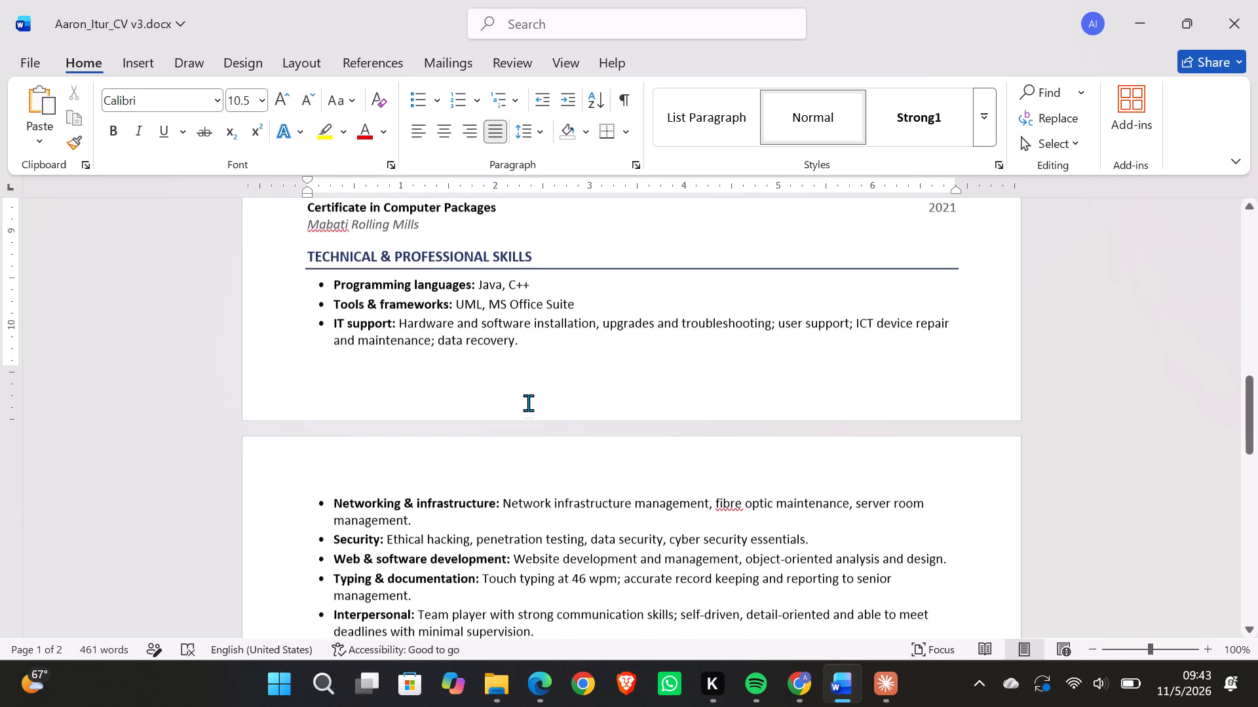
scroll(528, 403, "down", 3)
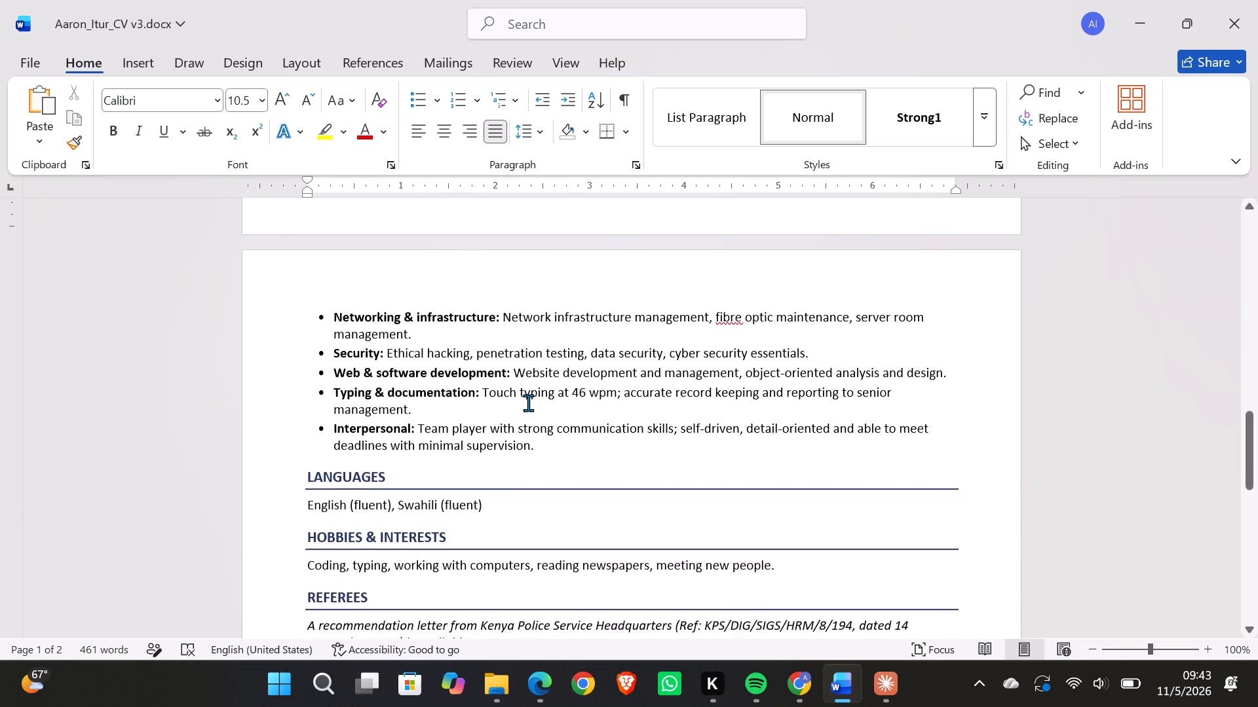
scroll(528, 403, "up", 2)
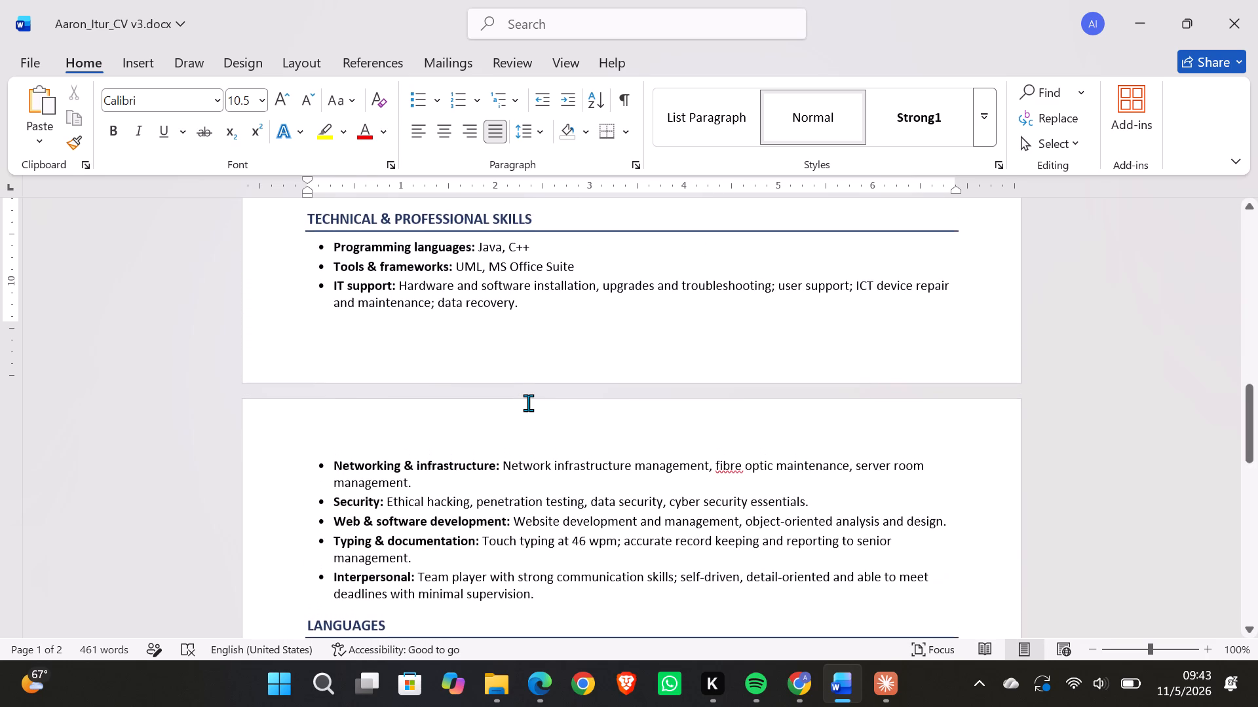
scroll(528, 403, "up", 2)
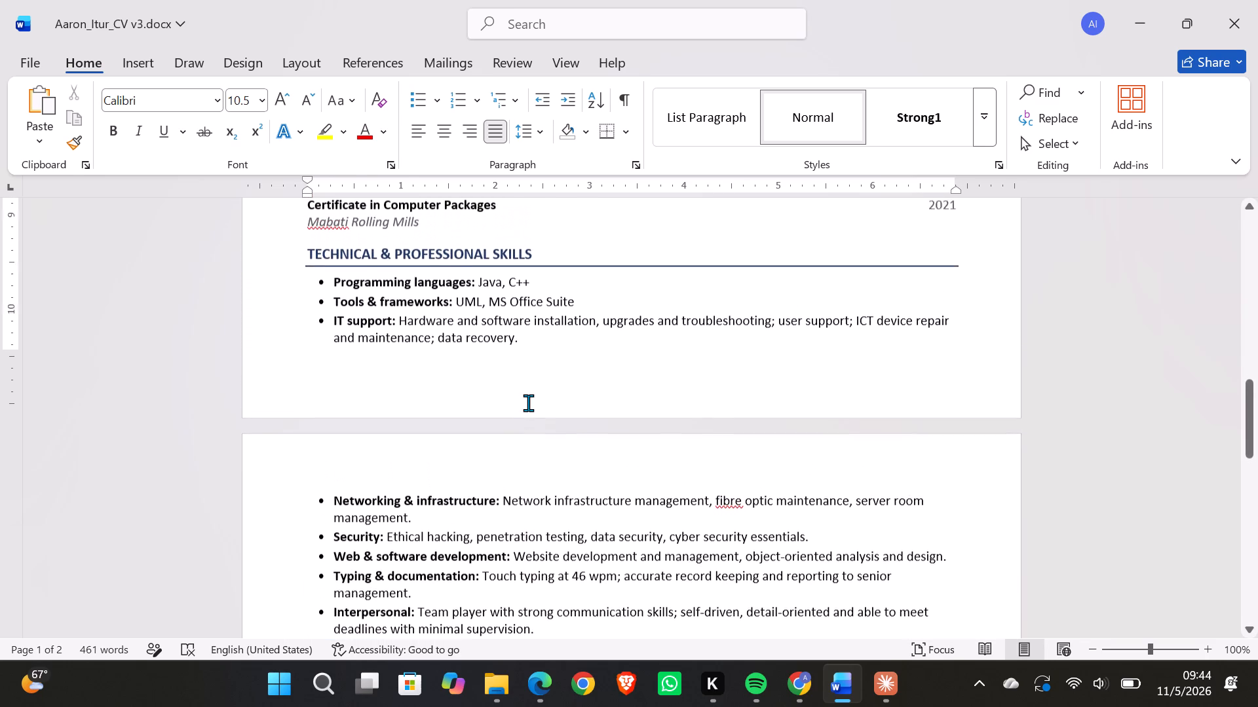
scroll(528, 403, "up", 1)
scroll(528, 403, "down", 5)
scroll(657, 497, "down", 2)
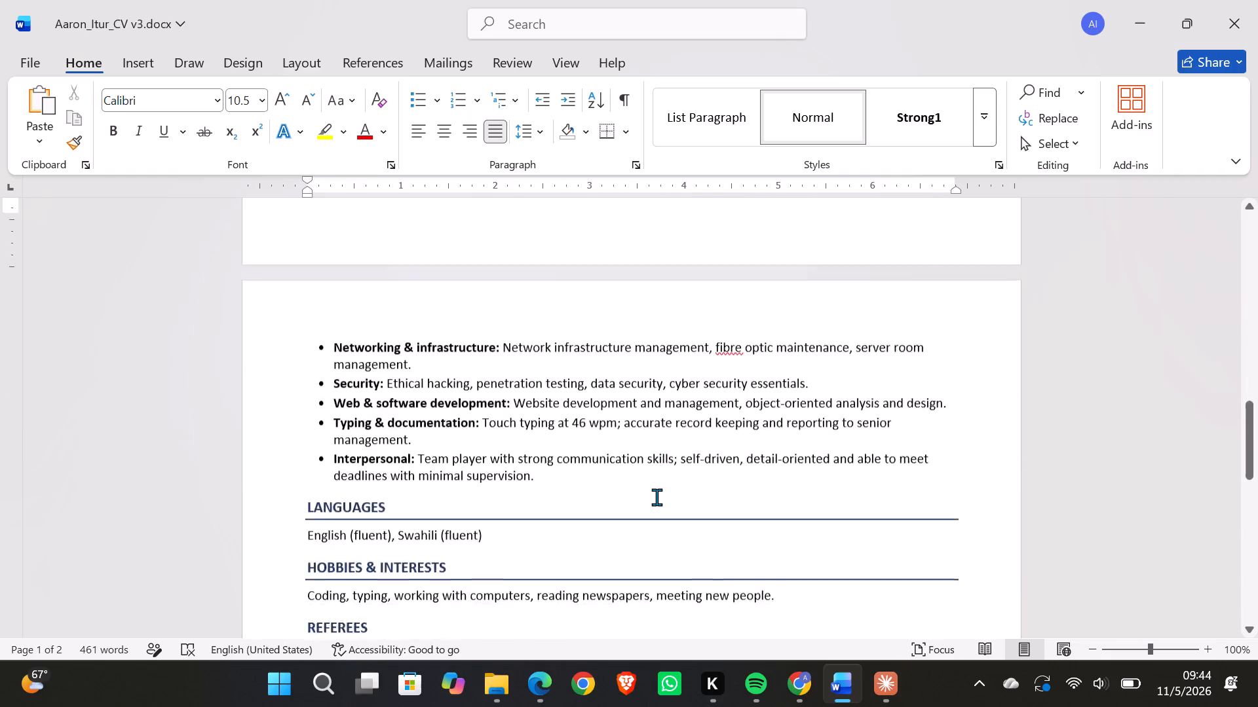
Add "chess," between "typing," and "working with computers" in the Hobbies & Interests line on page 2.
scroll(657, 497, "down", 4)
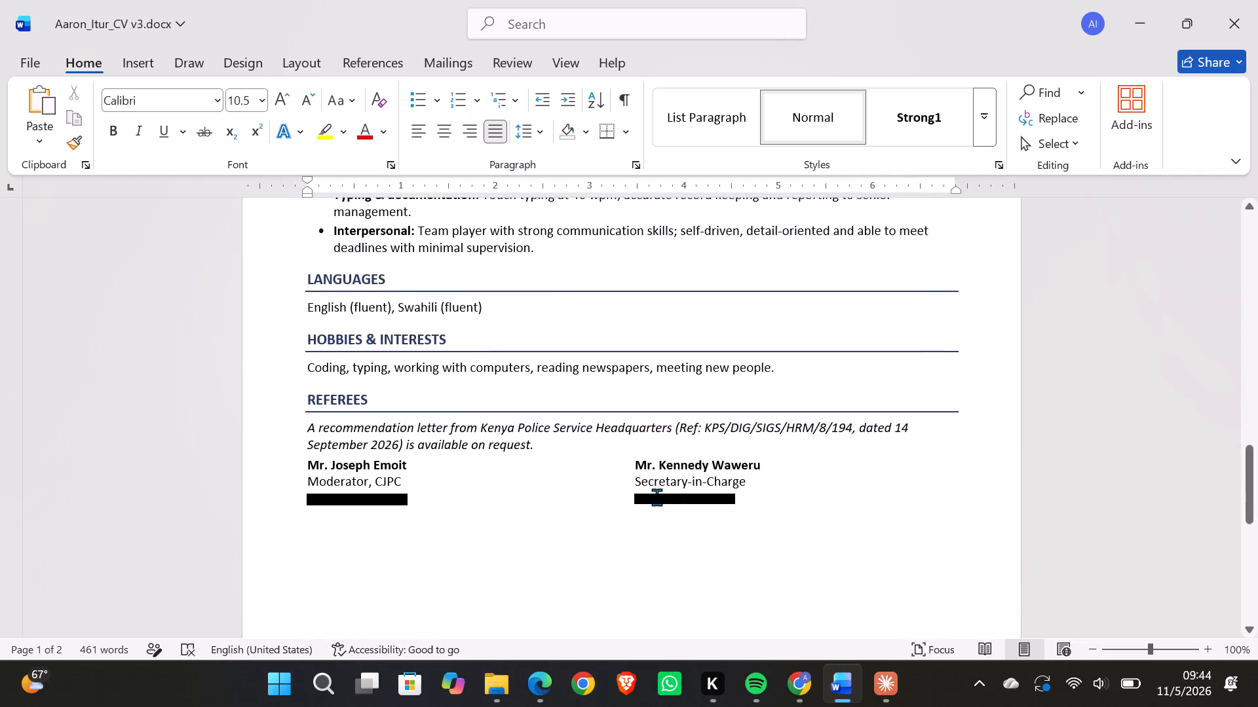
scroll(657, 497, "down", 1)
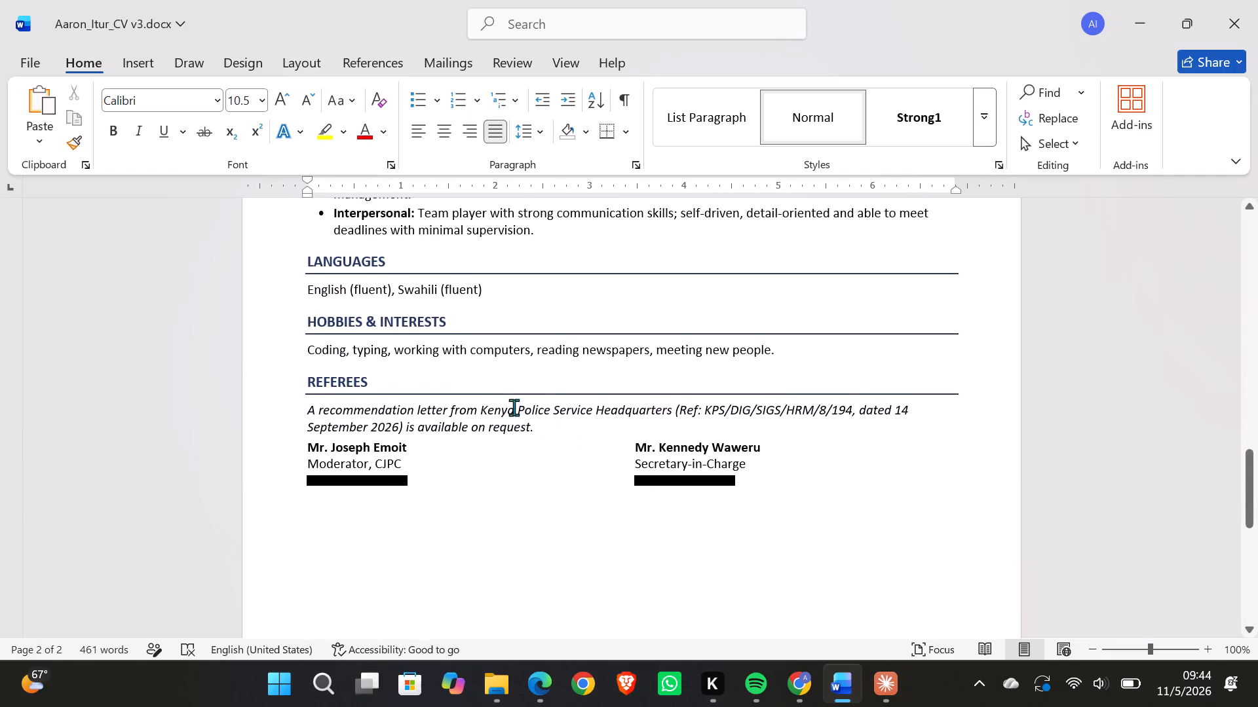
scroll(567, 418, "down", 1)
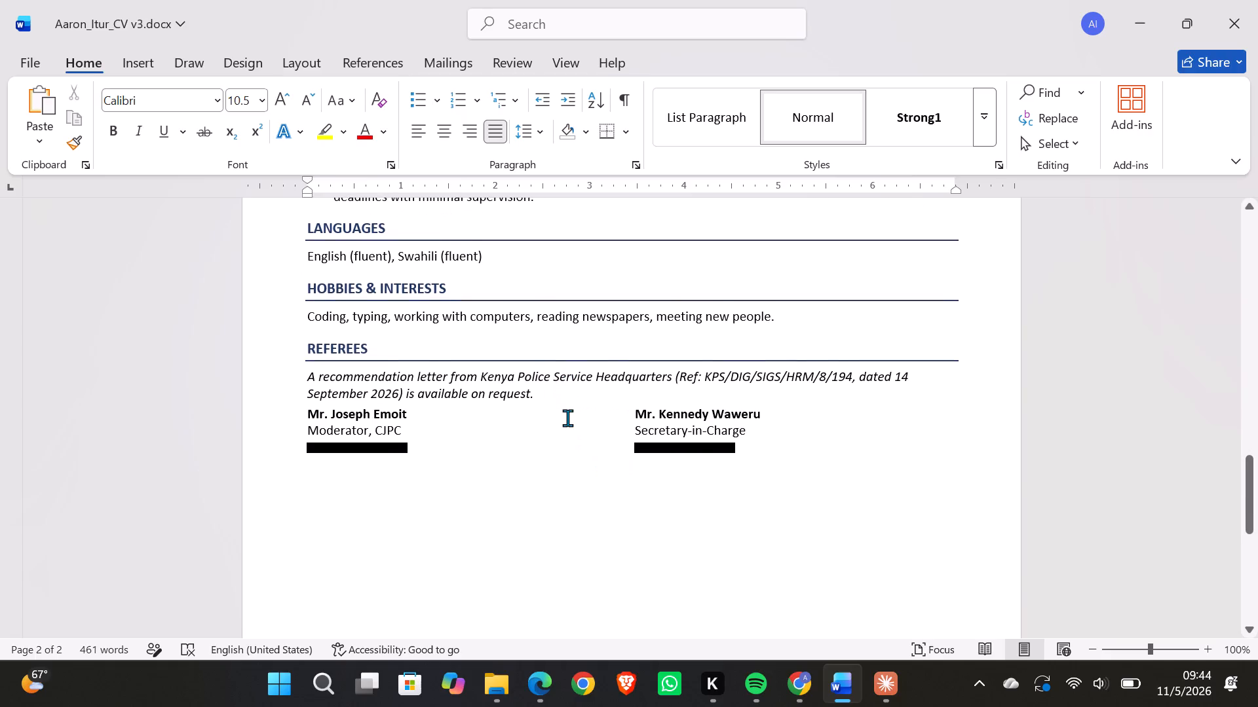
scroll(567, 418, "down", 1)
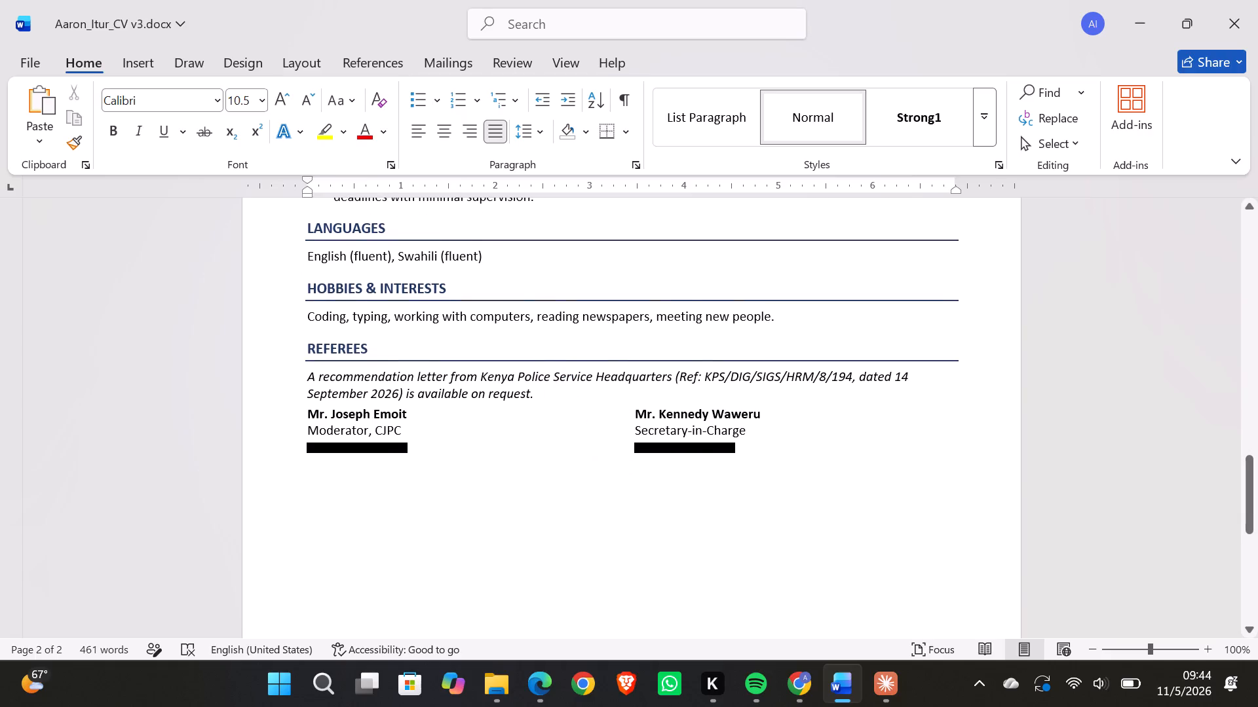
left_click(794, 314)
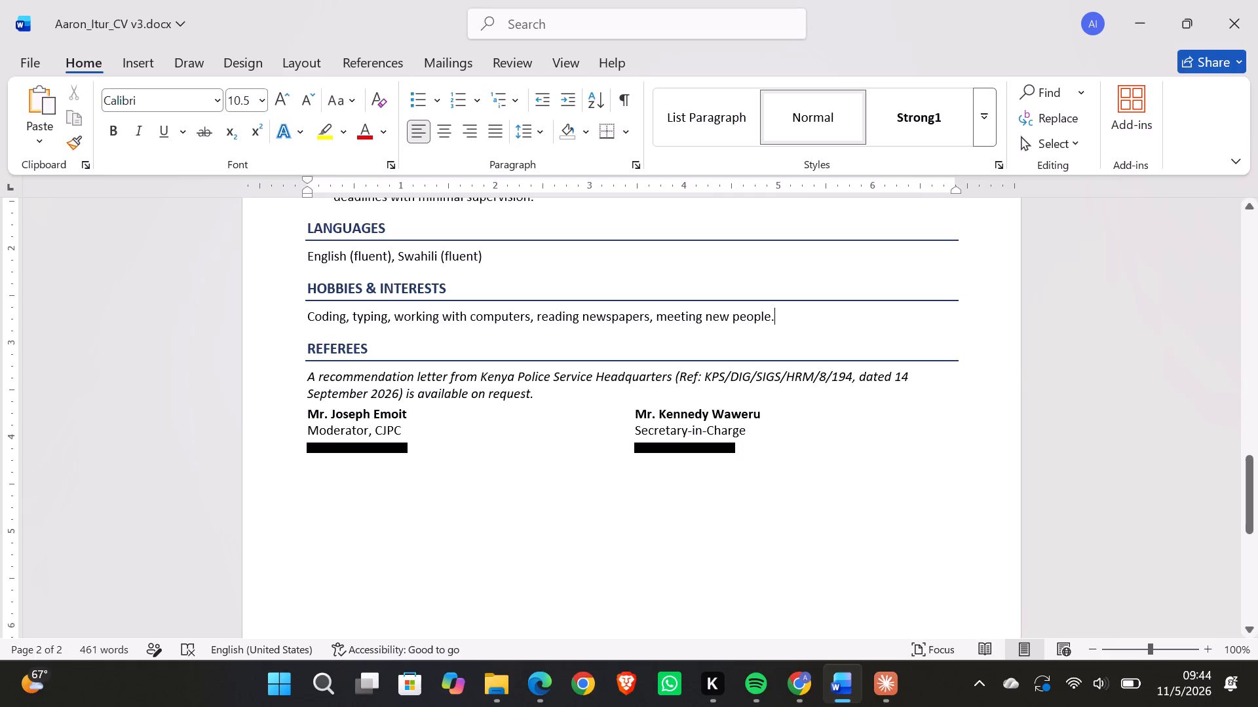
left_click(396, 319)
type("chess,")
key("space")
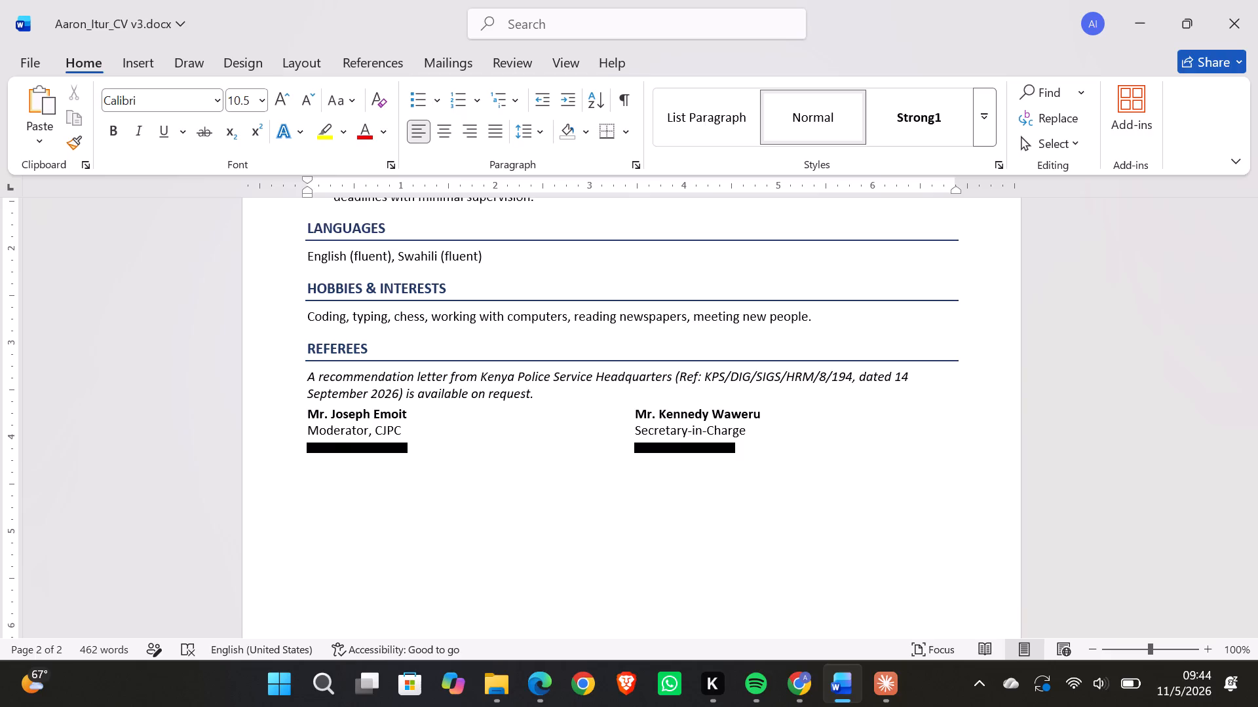
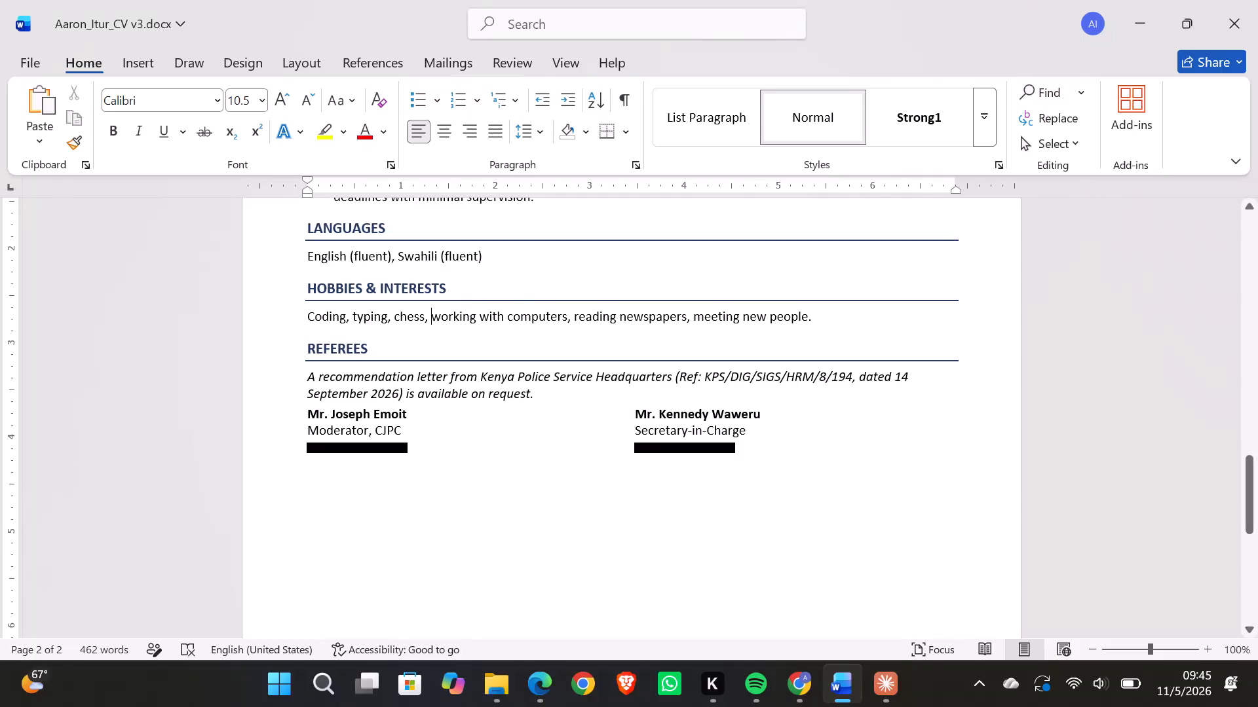
Look over the Languages, Hobbies & Interests and Referees sections, the end of page 2, and the CV's opening sections.
scroll(552, 342, "up", 1)
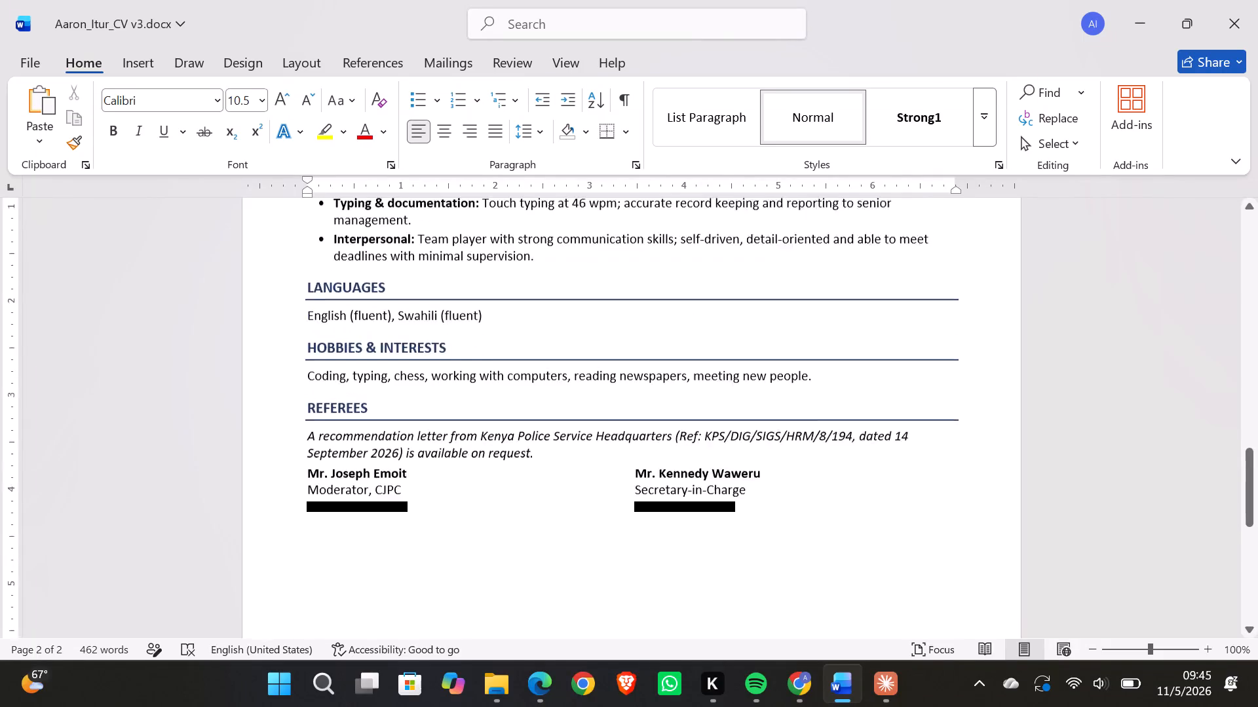
scroll(552, 342, "up", 1)
scroll(552, 342, "down", 1)
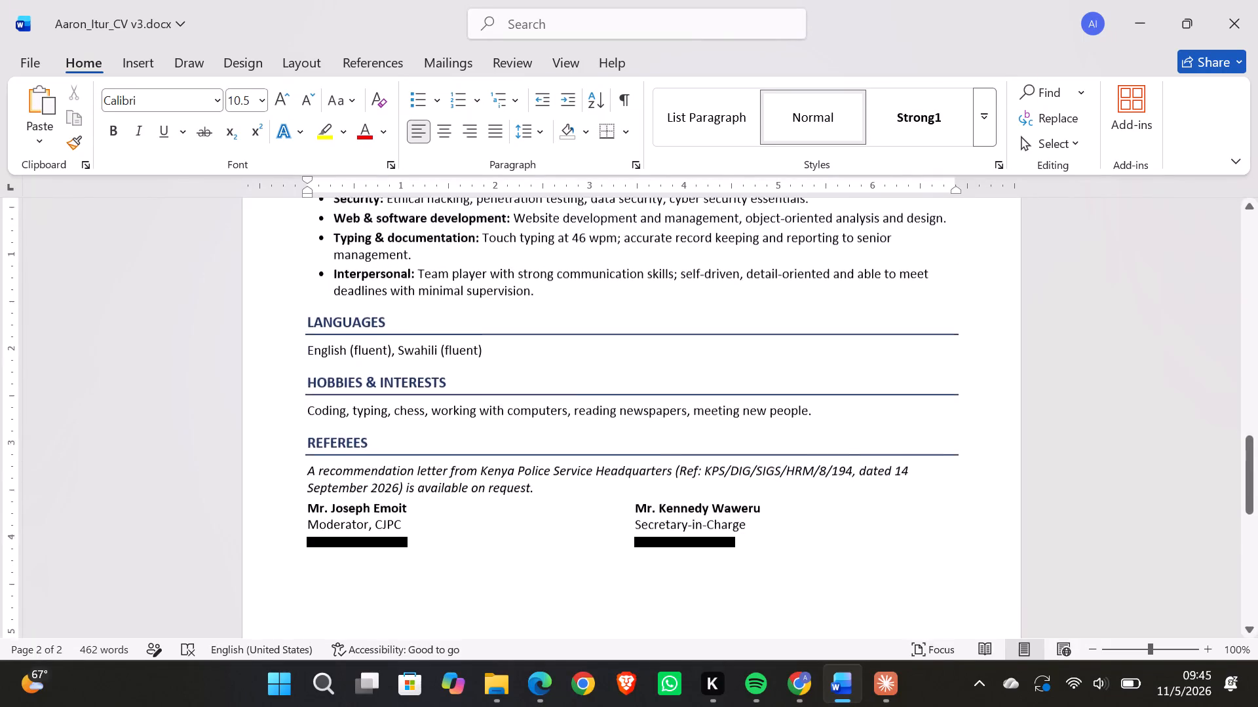
scroll(552, 342, "down", 1)
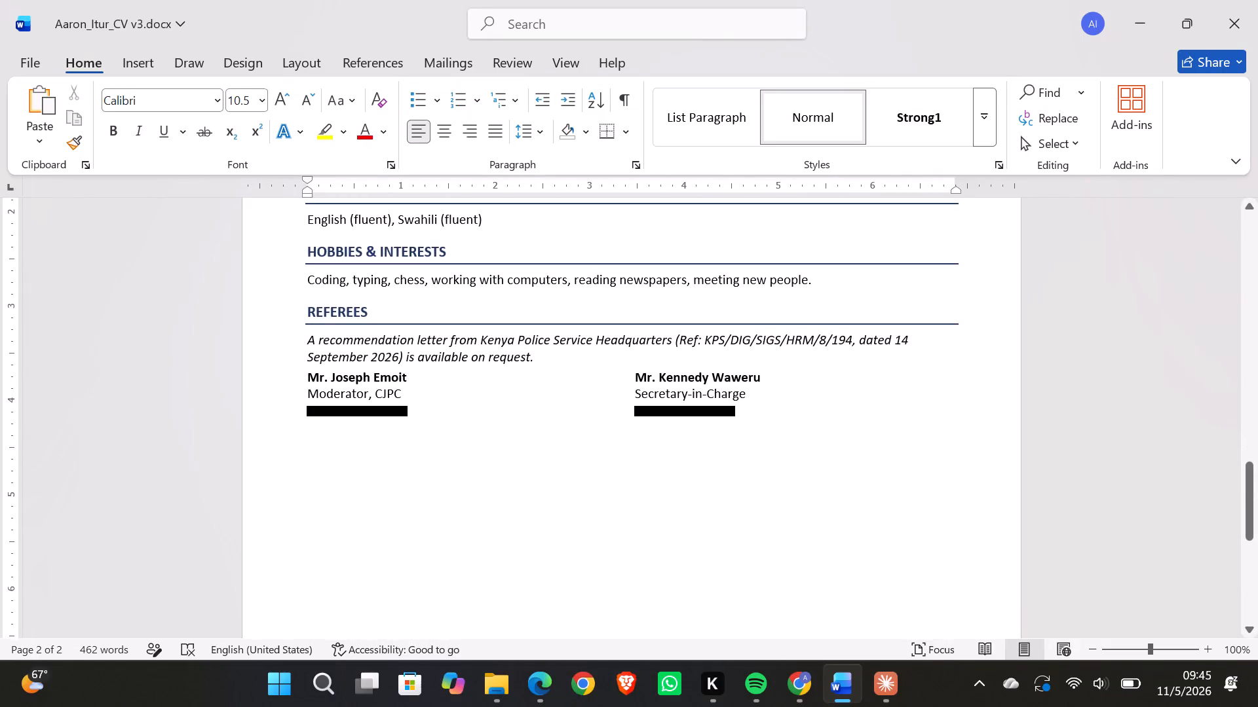
scroll(552, 342, "down", 1)
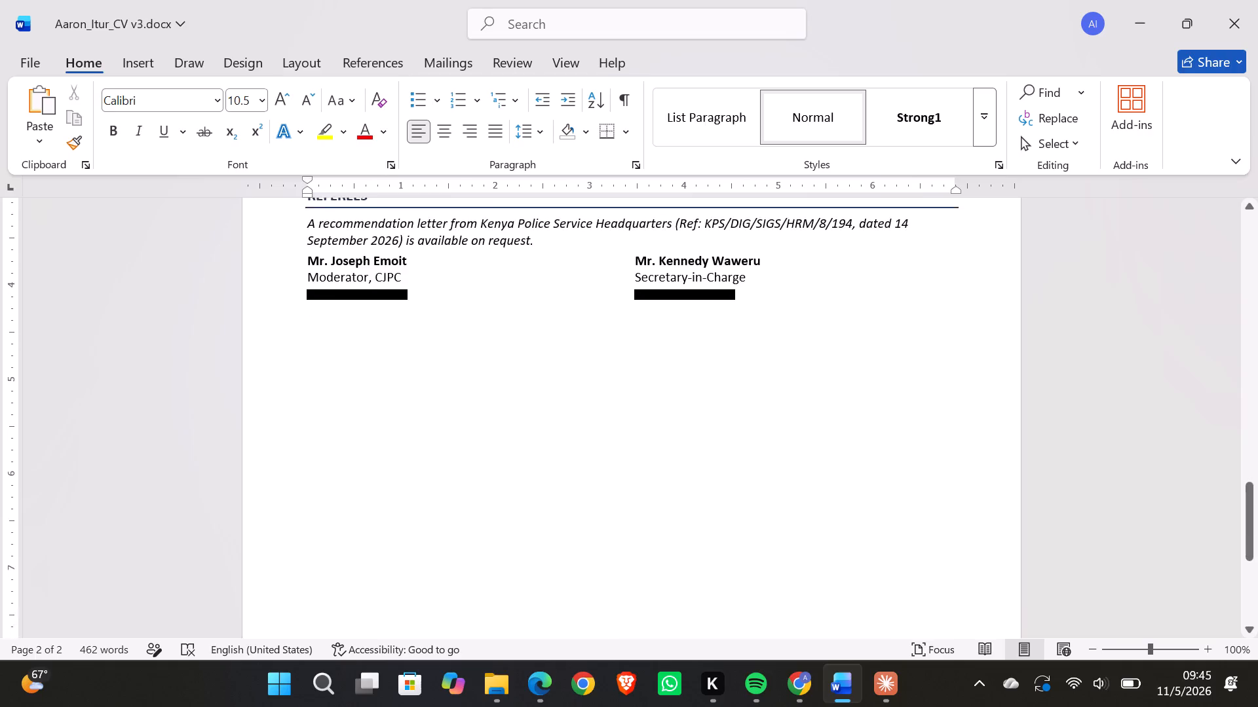
scroll(552, 342, "down", 4)
scroll(552, 342, "up", 1)
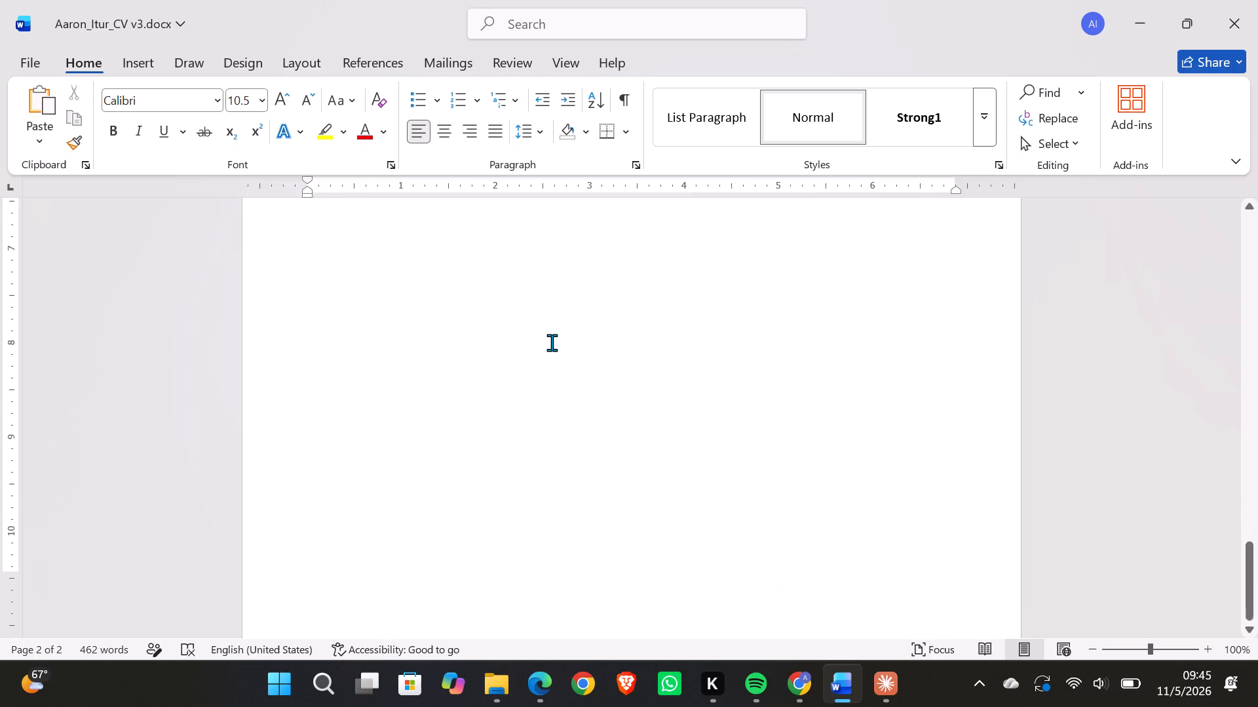
scroll(552, 342, "up", 1)
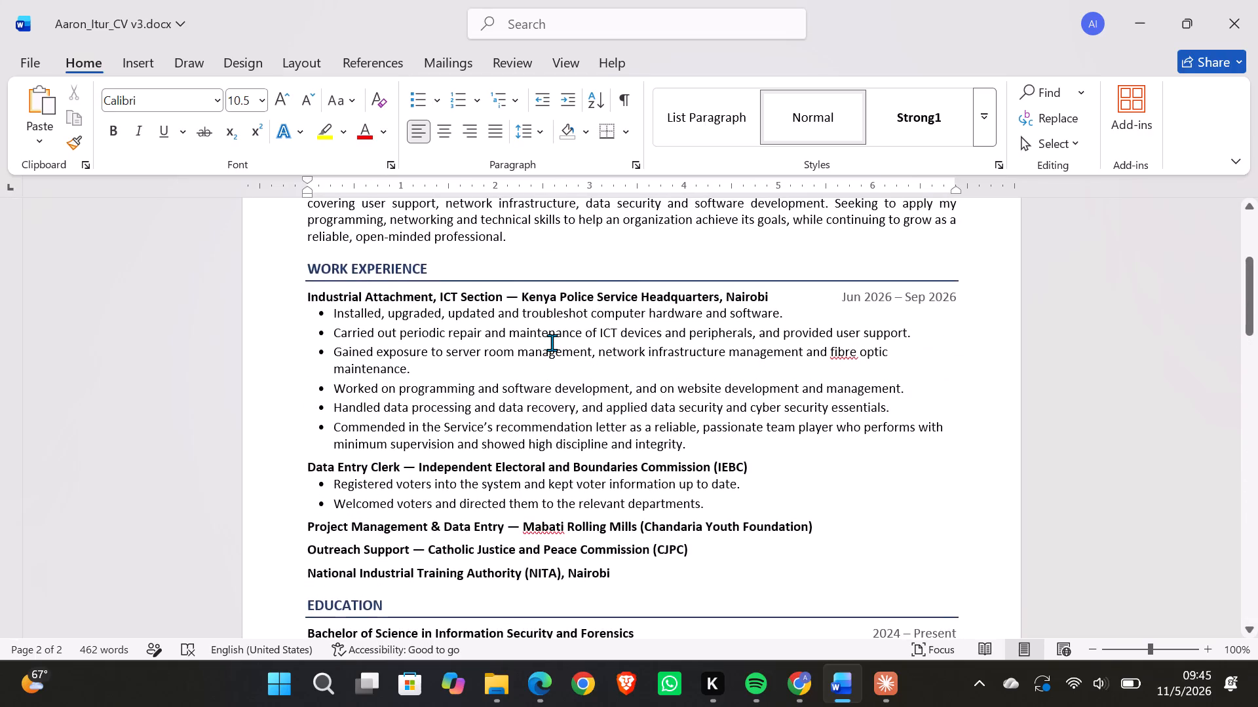
scroll(552, 342, "up", 1)
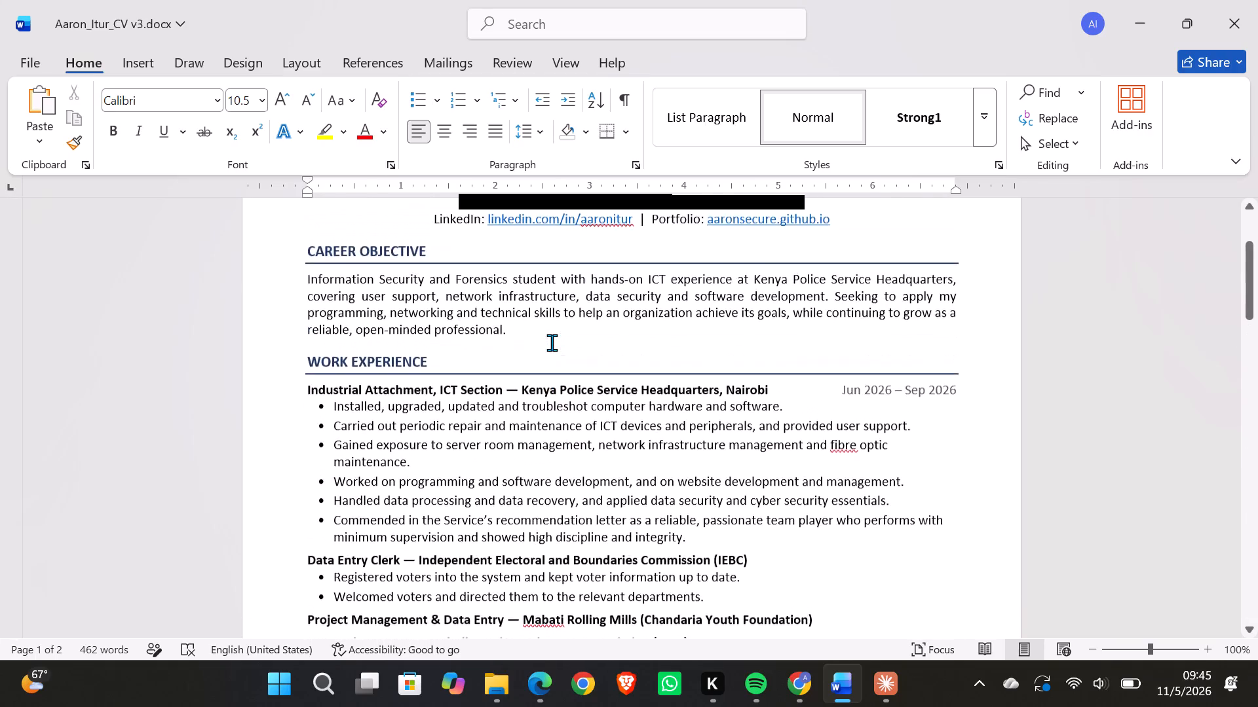
scroll(552, 342, "up", 2)
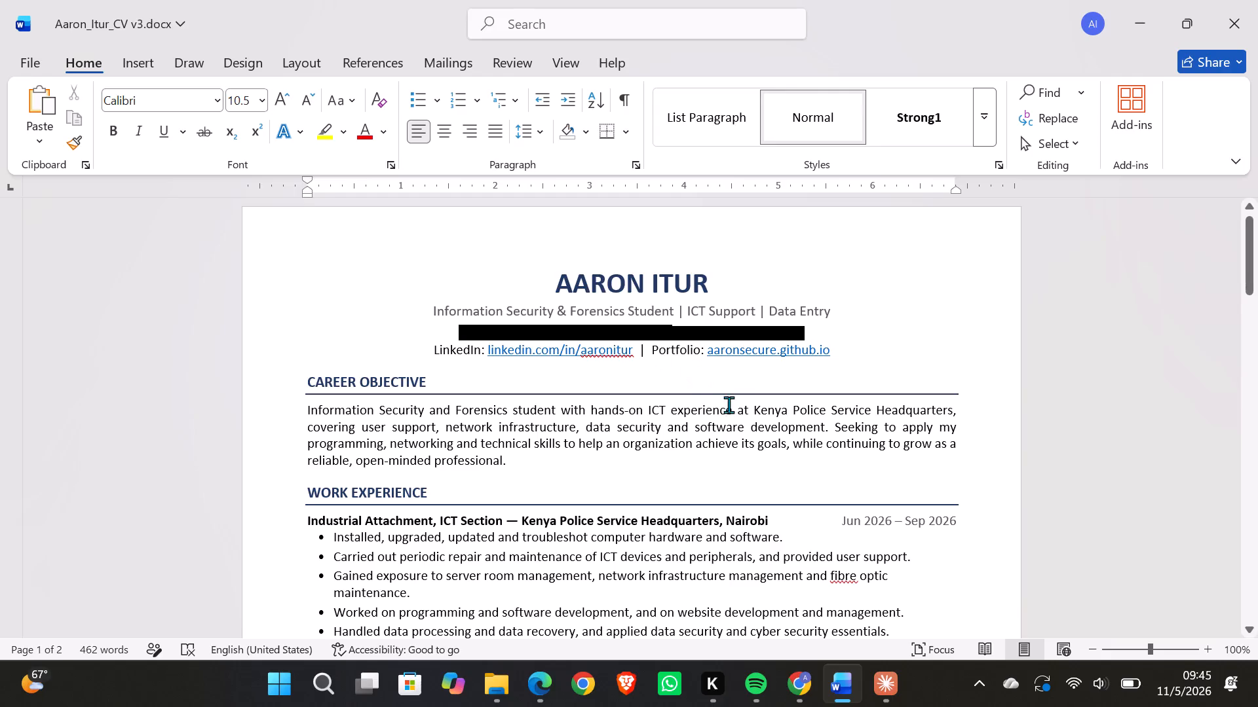
Save the CV v3 document.
key("ctrl+s")
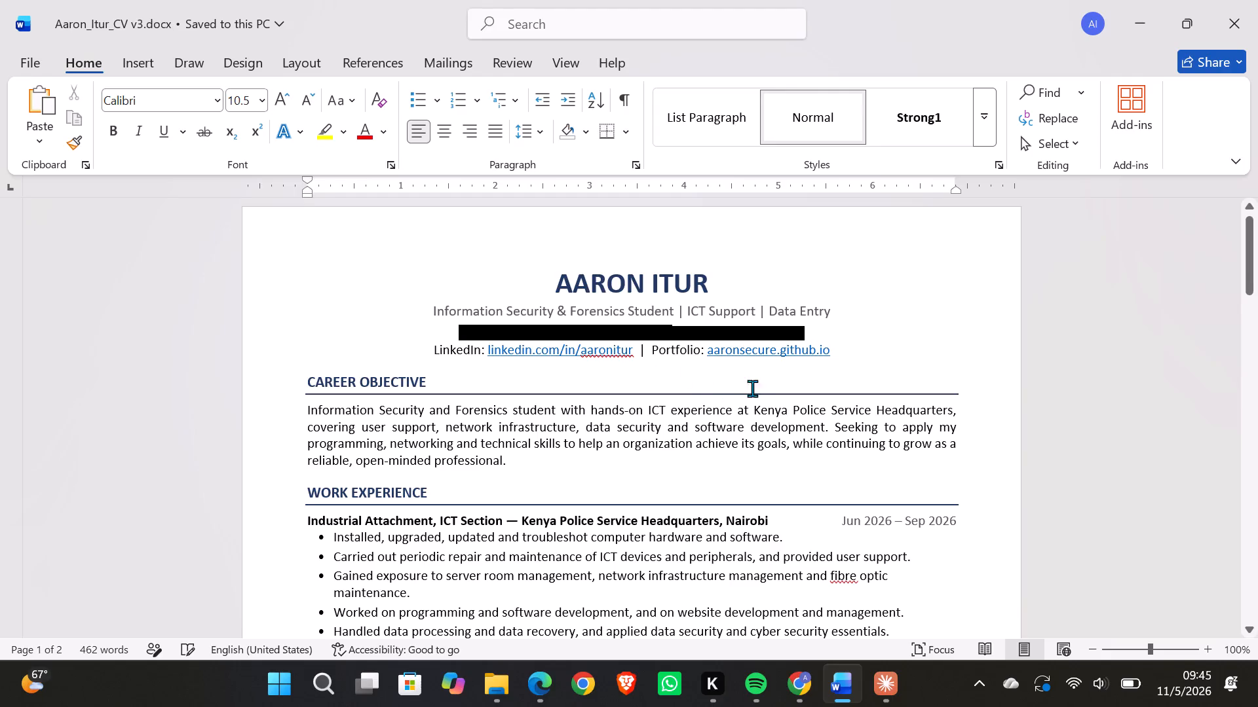
left_click(853, 347)
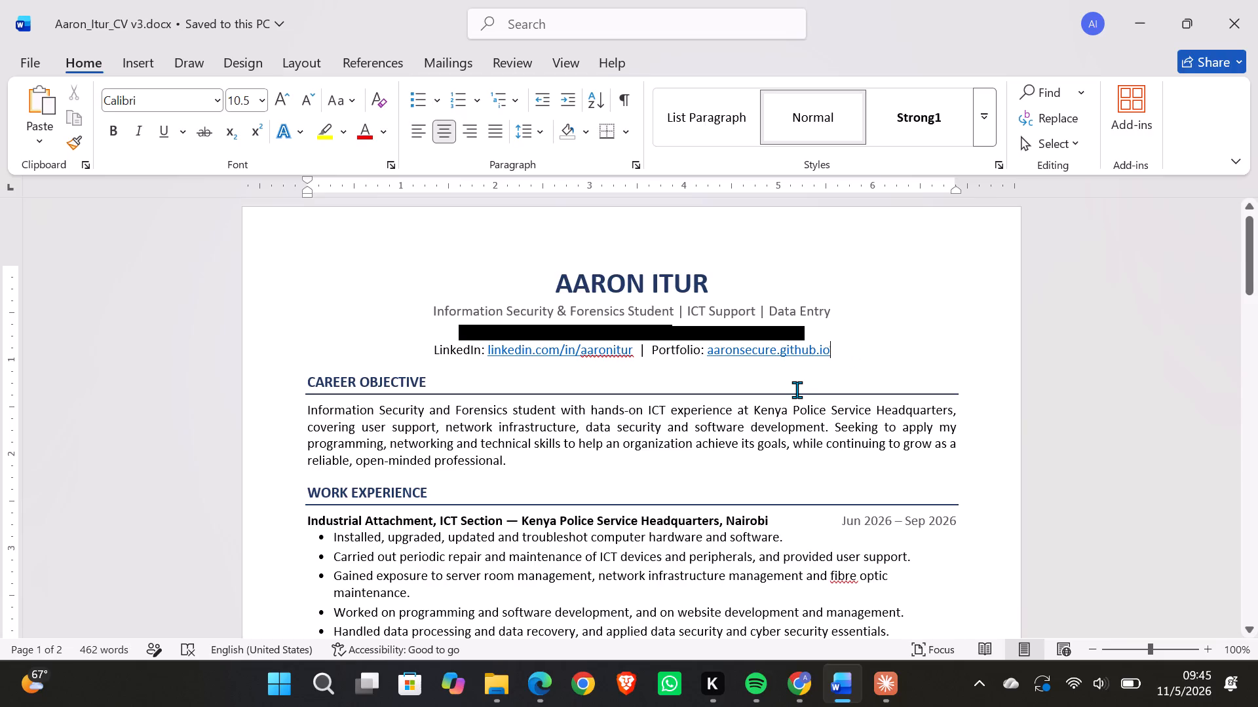
key("ctrl+s")
key("ctrl+s")
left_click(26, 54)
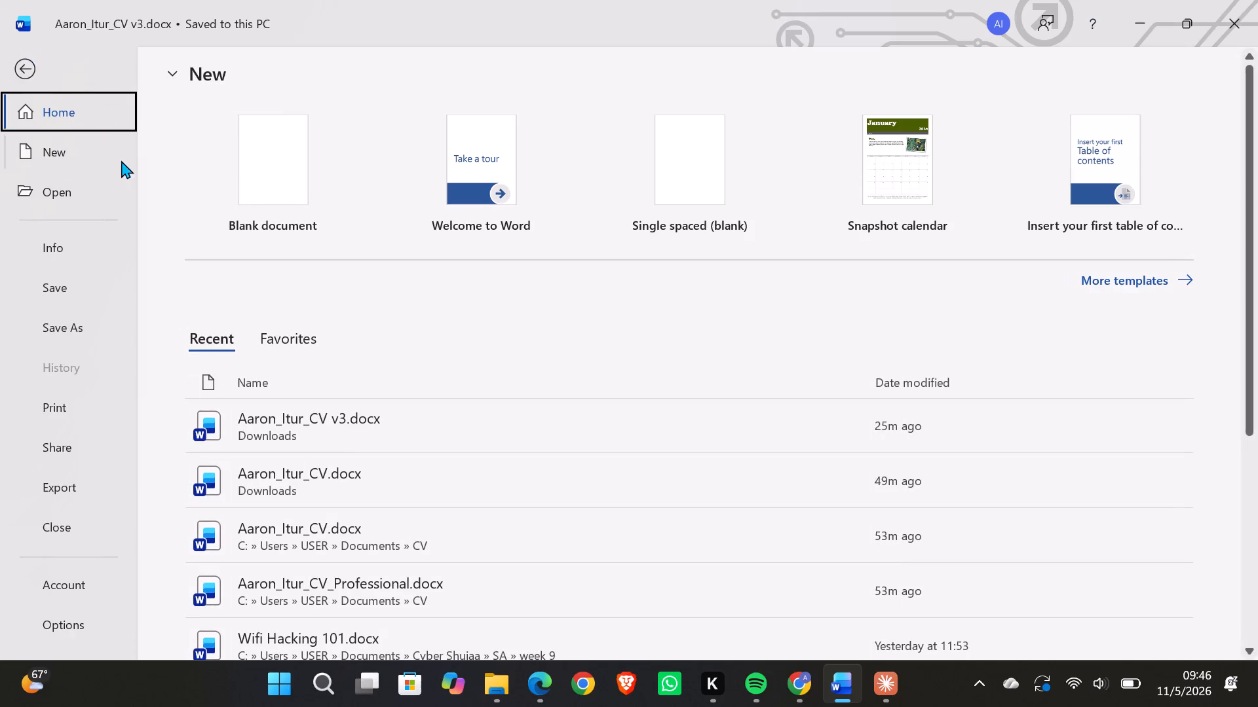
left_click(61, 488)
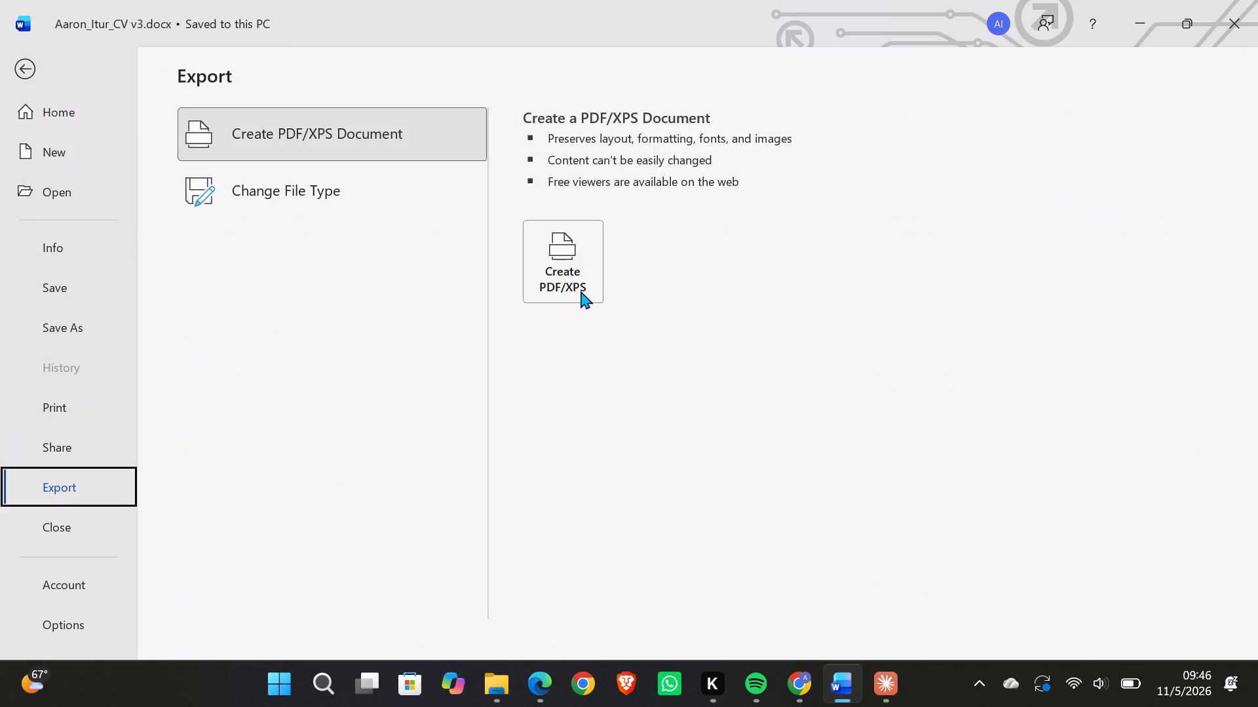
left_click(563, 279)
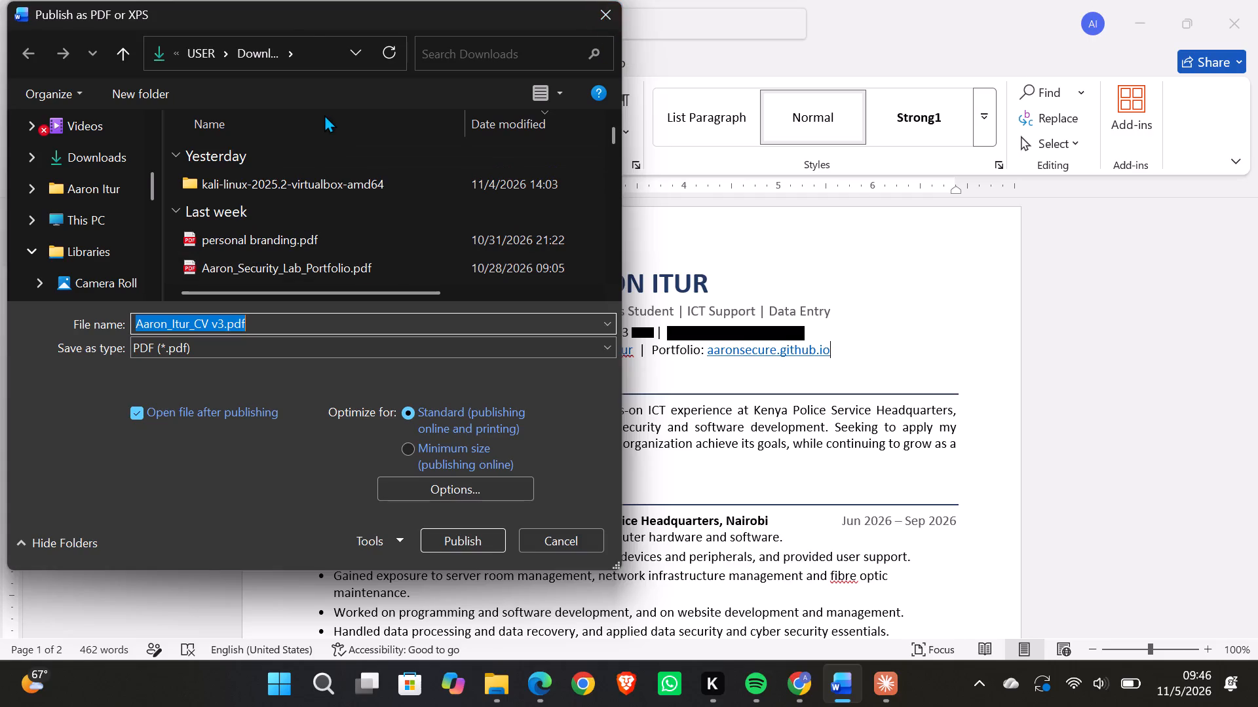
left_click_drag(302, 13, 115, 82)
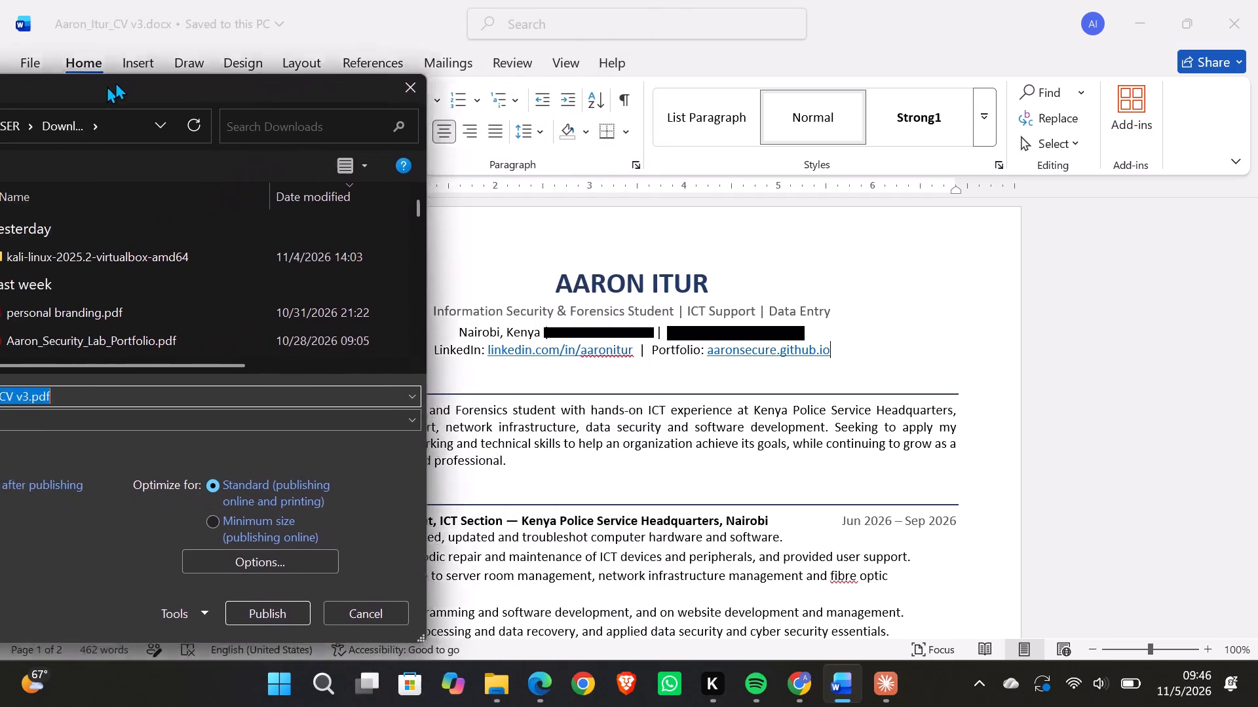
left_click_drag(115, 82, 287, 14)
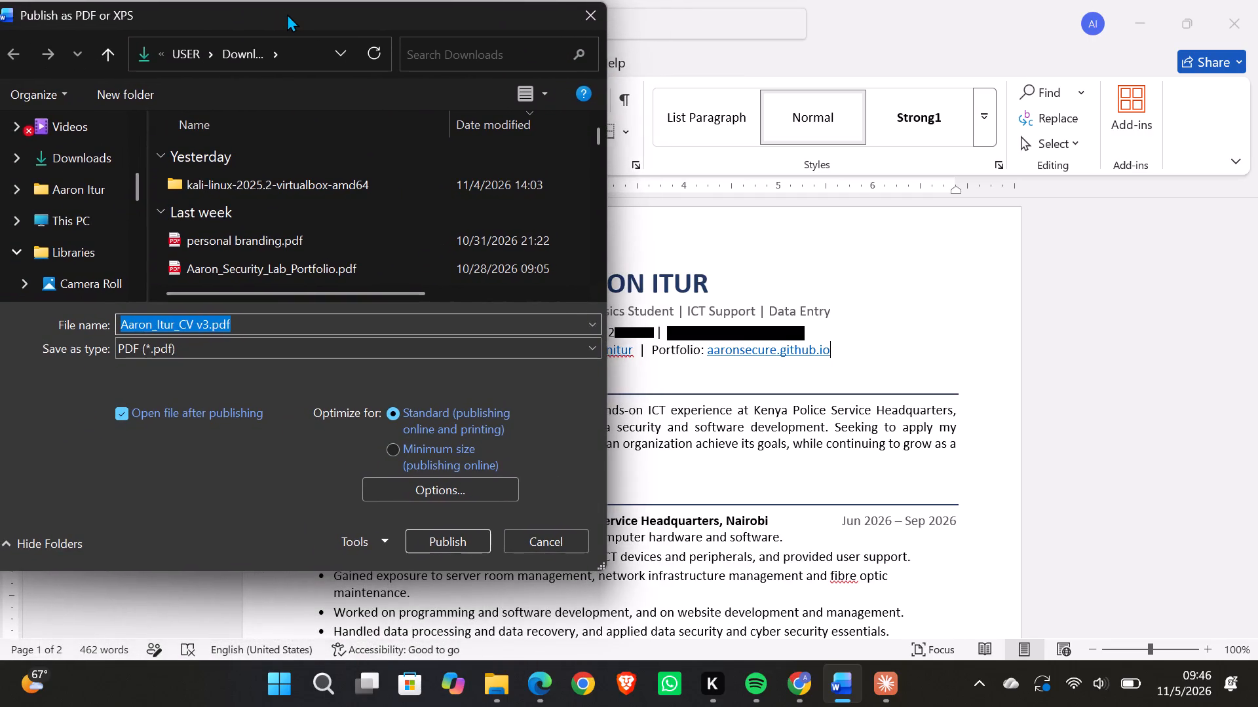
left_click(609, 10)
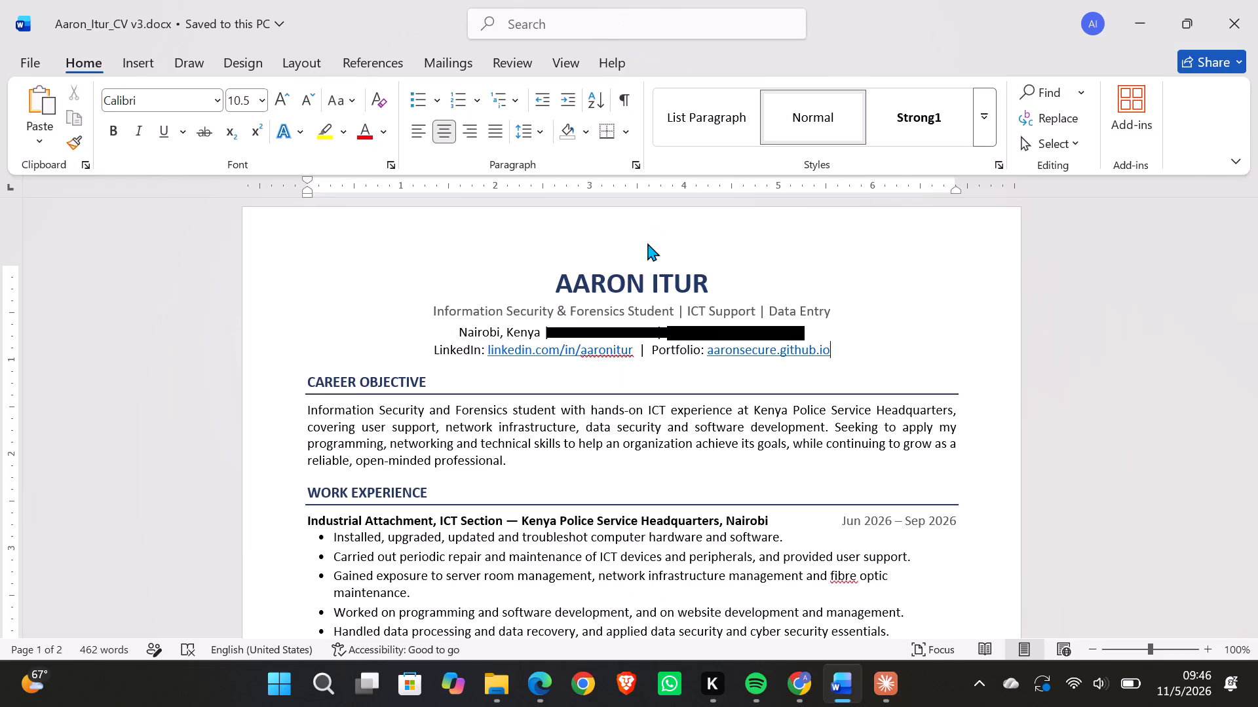
Remove the word "Student" after "Information Security & Forensics" in the tagline under the name, and save the document.
left_click(673, 314)
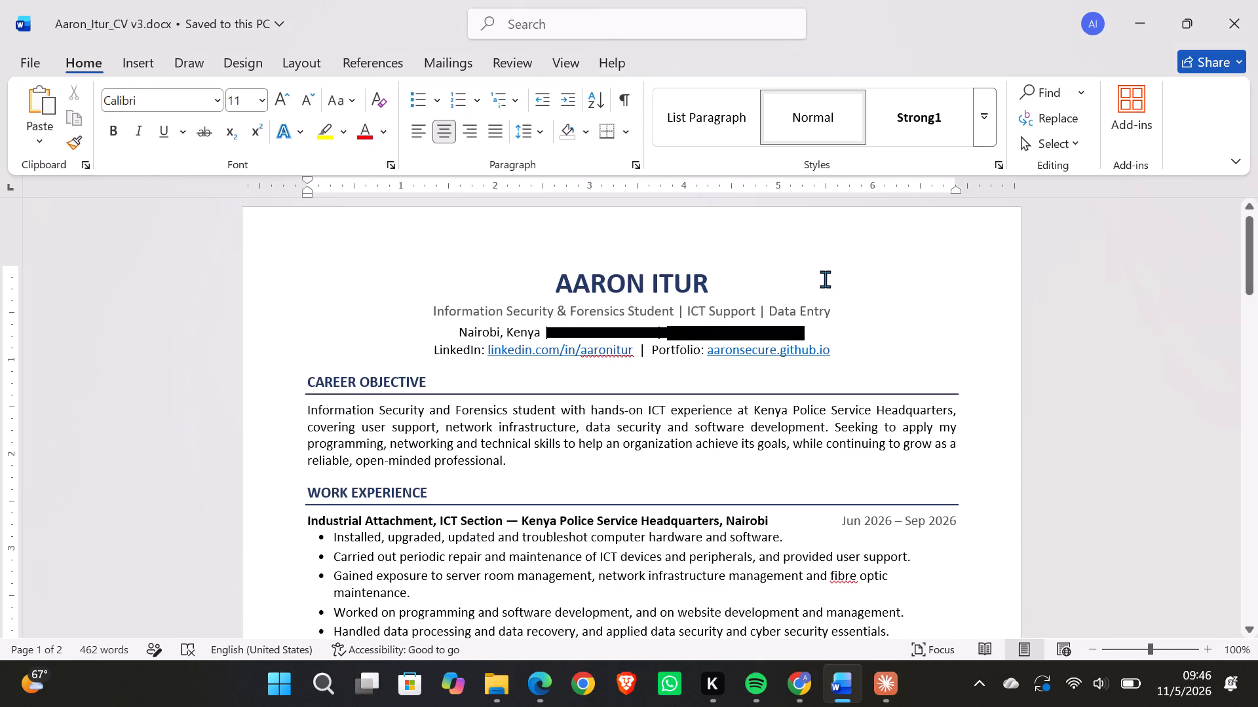
key("BackSpace")
key("BackSpace")
key("BackSpace")
key("BackSpace")
key("BackSpace")
key("BackSpace")
key("BackSpace")
key("BackSpace")
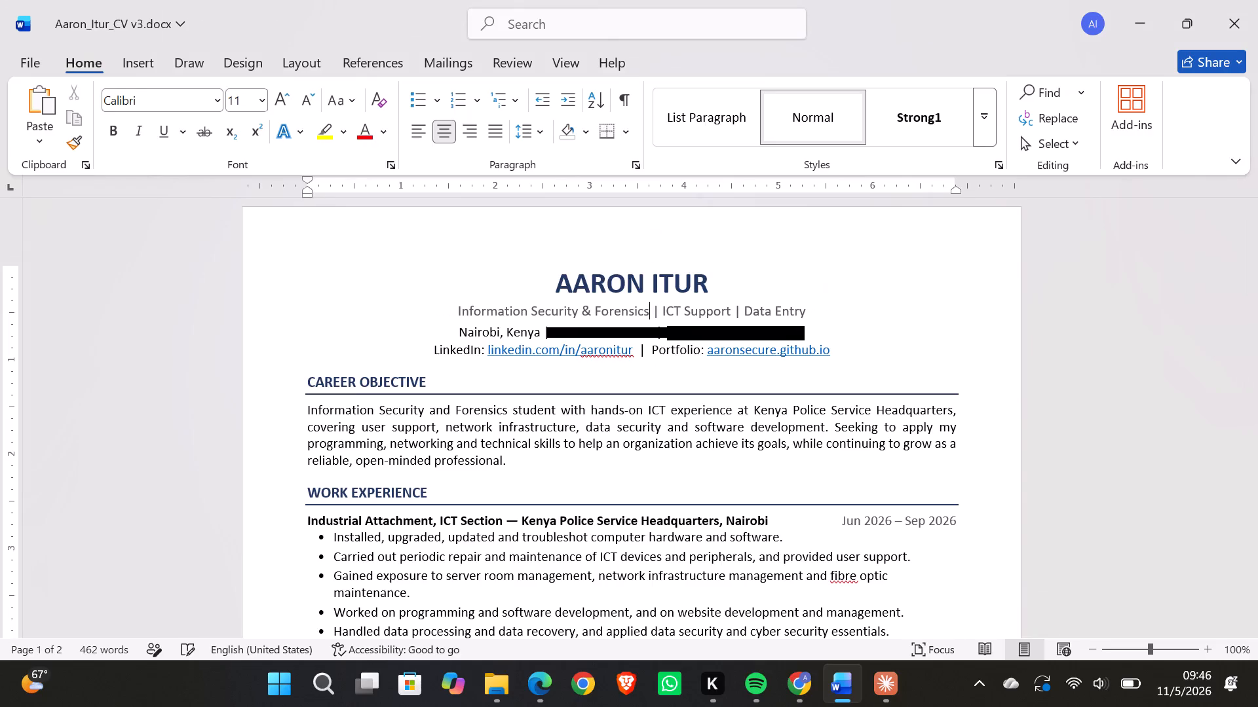
key("ctrl+s")
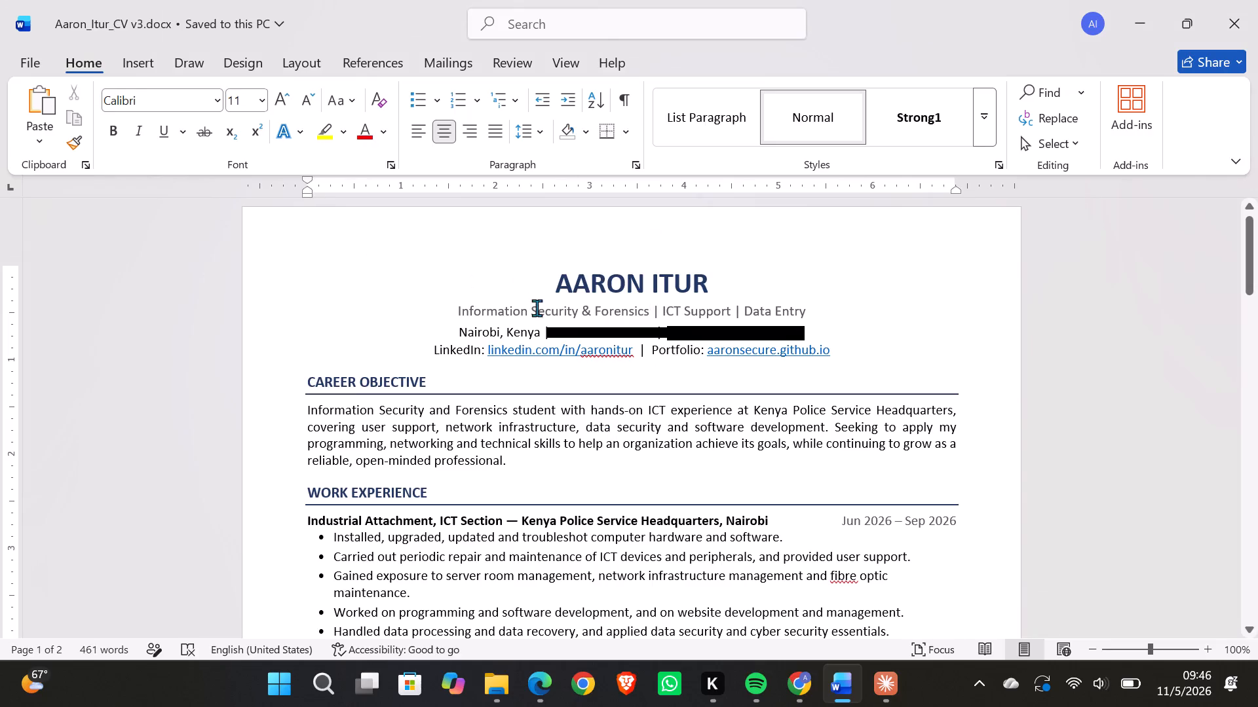
Start exporting the CV as a PDF and browse to the Documents folder in the user's home folder.
left_click(37, 71)
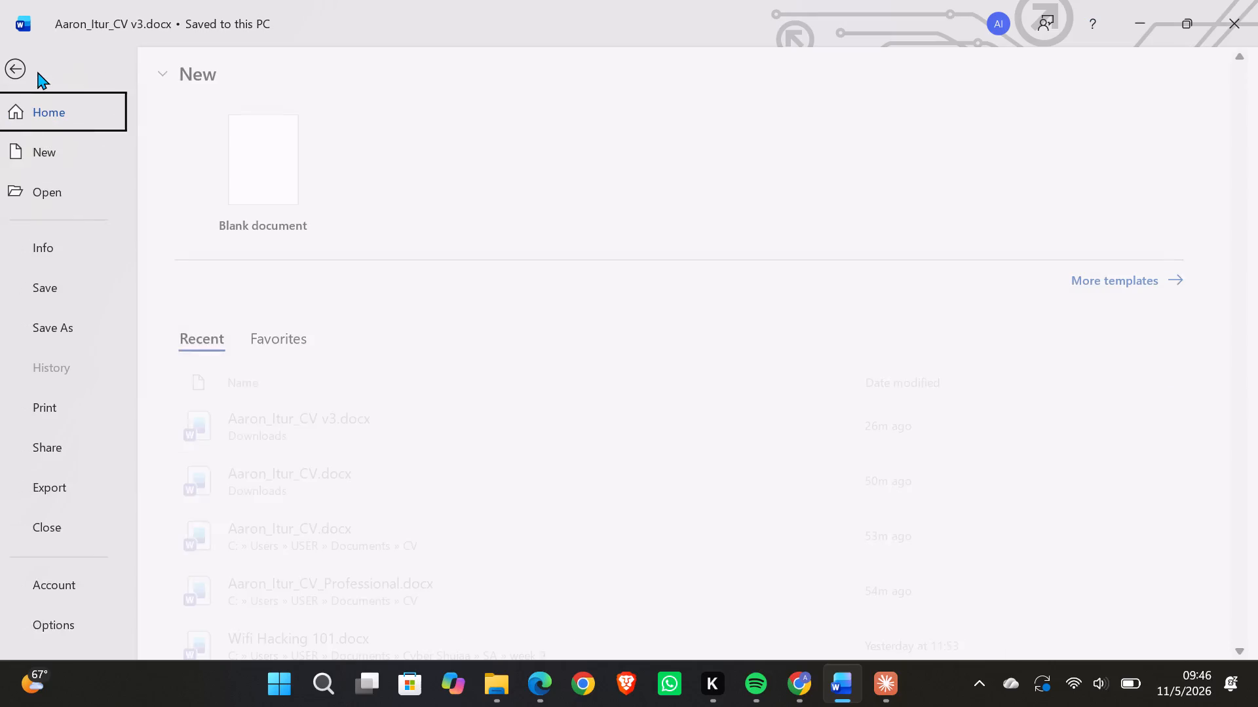
left_click(65, 498)
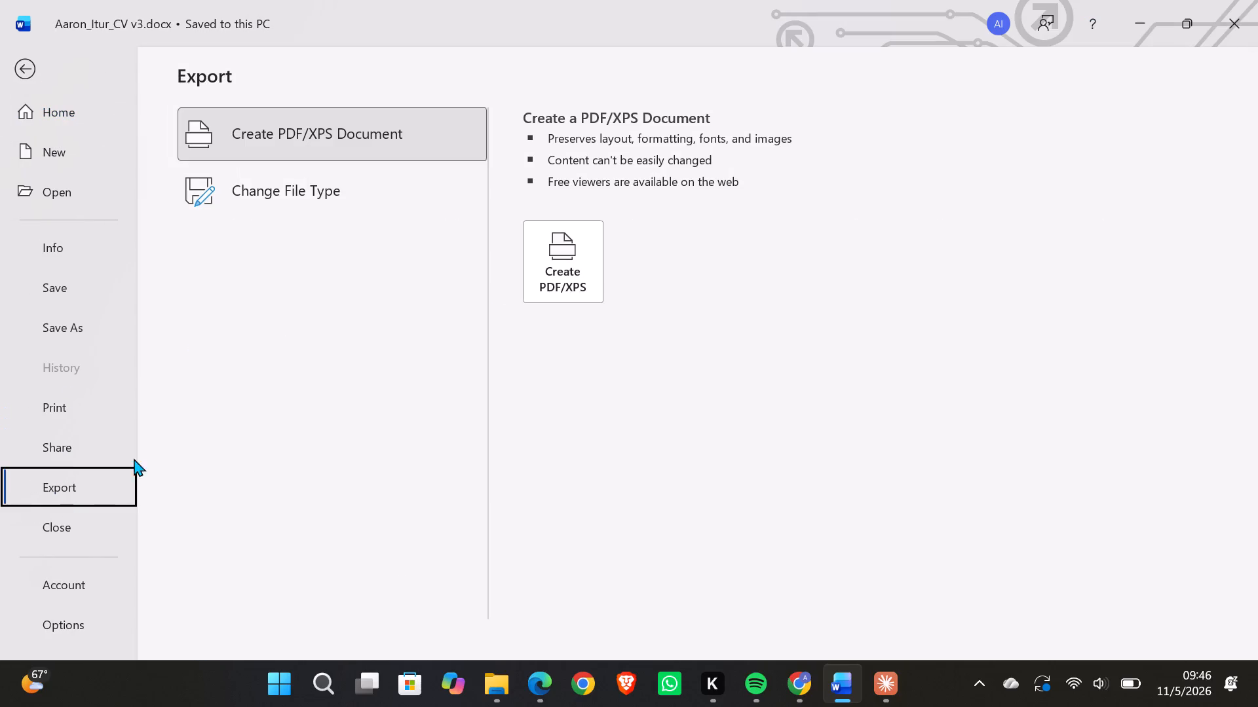
left_click(563, 268)
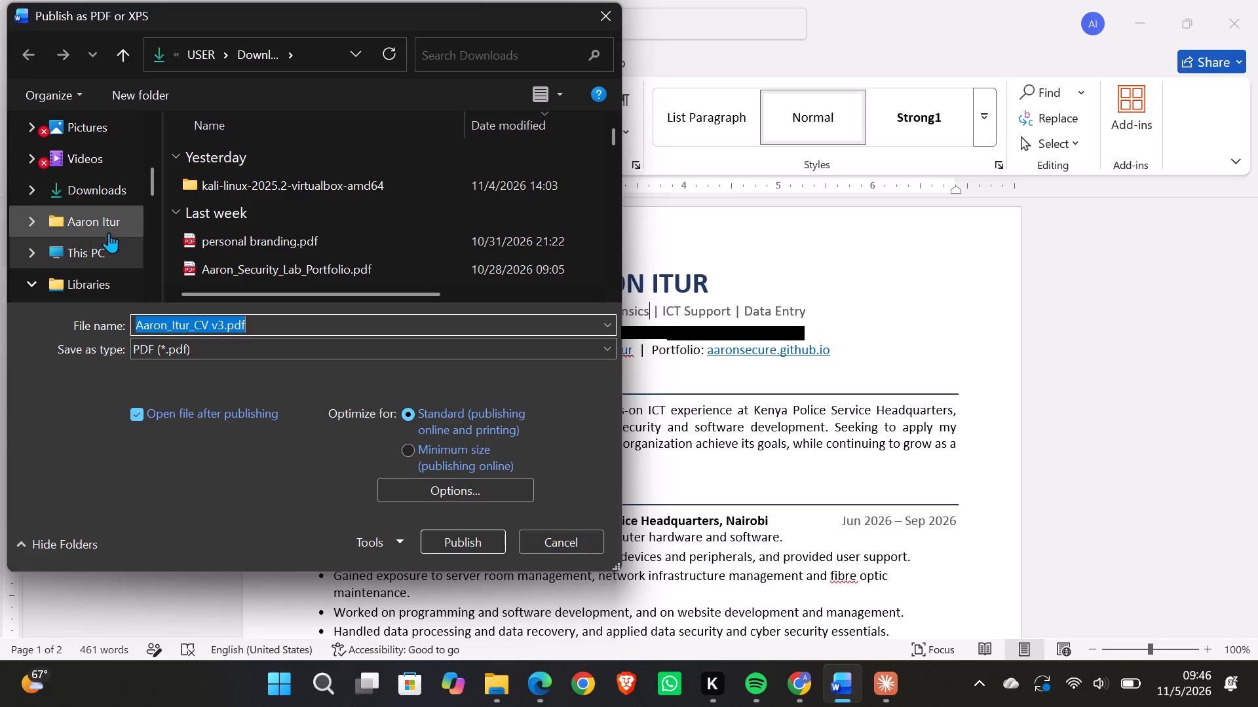
left_click(91, 221)
scroll(307, 250, "down", 1)
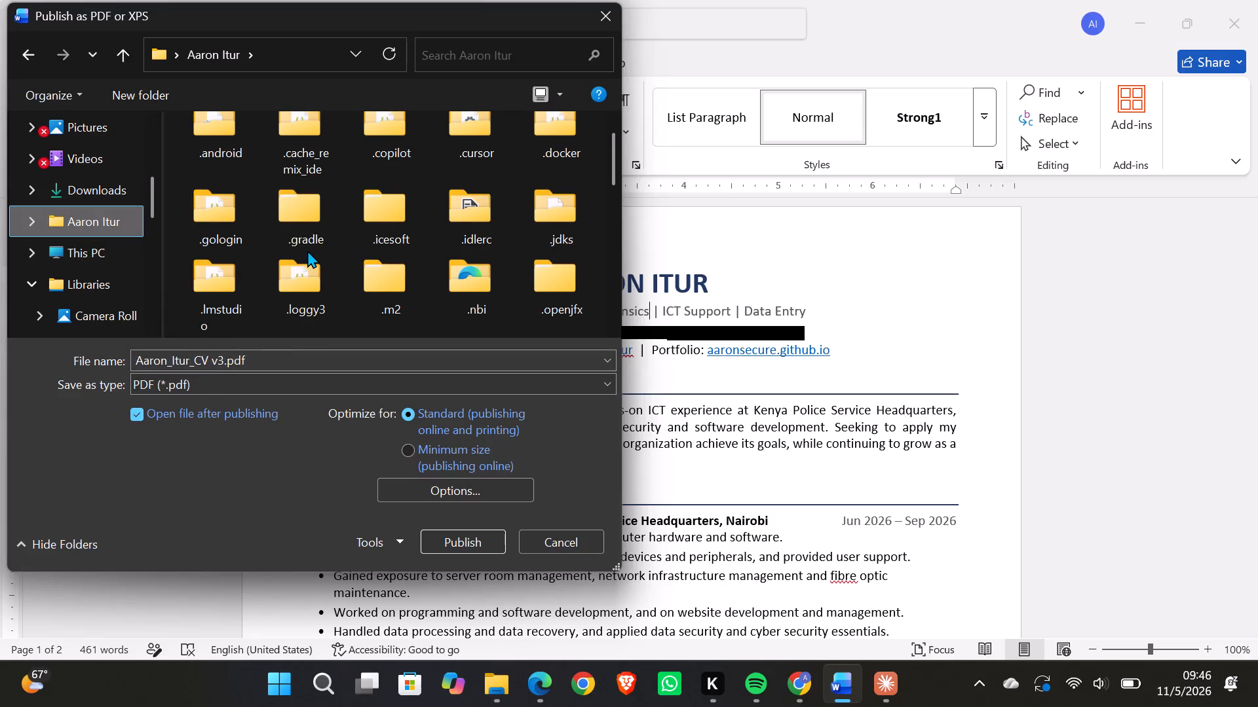
scroll(307, 250, "down", 2)
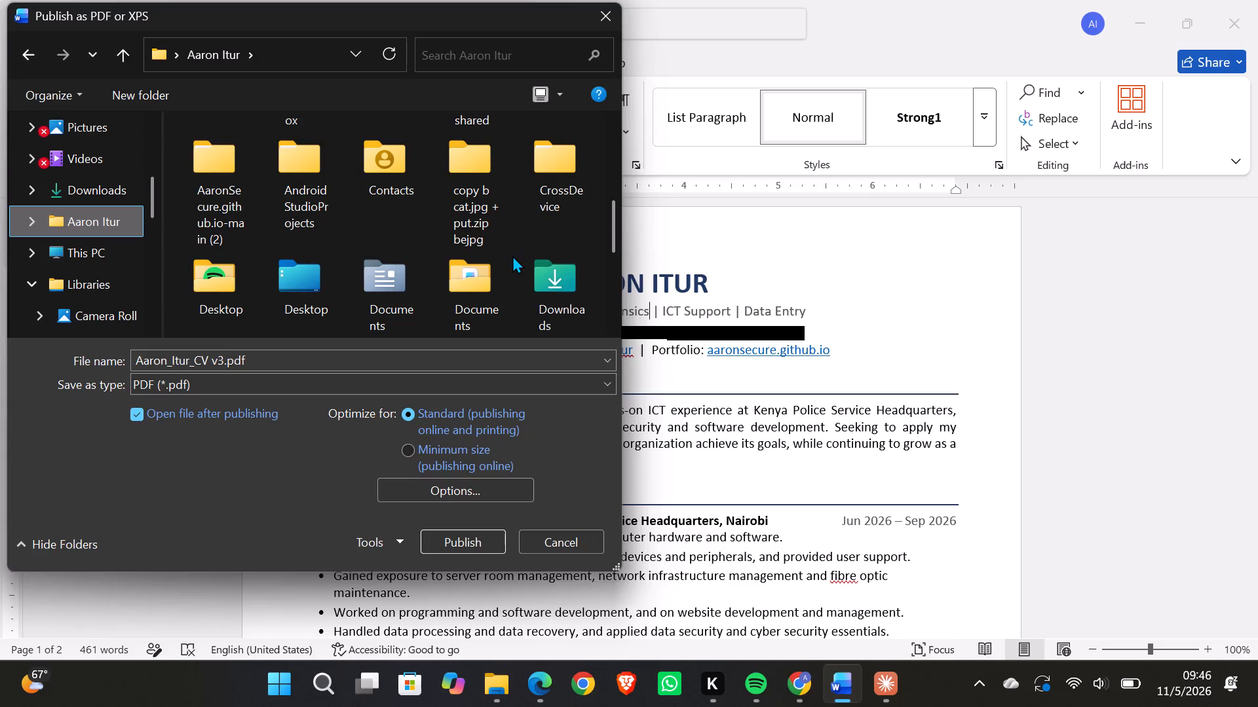
double_click(480, 288)
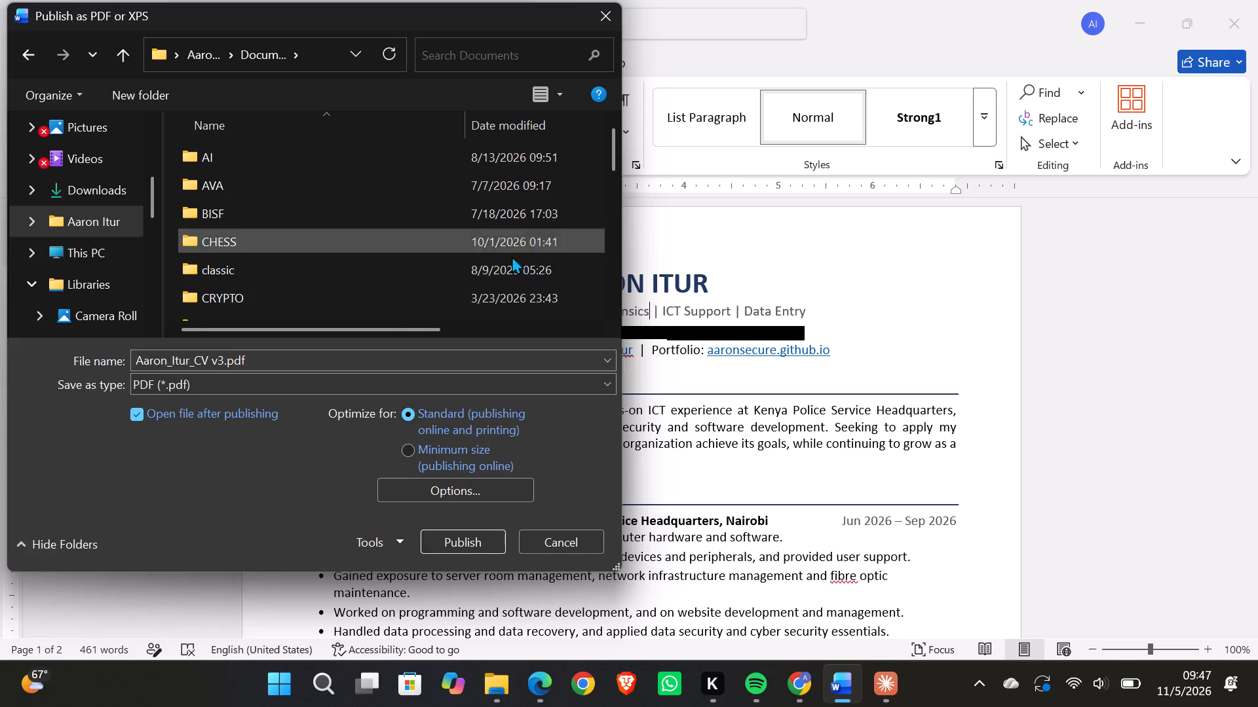
Open the CV folder inside Documents as the location for the PDF export.
scroll(351, 263, "down", 2)
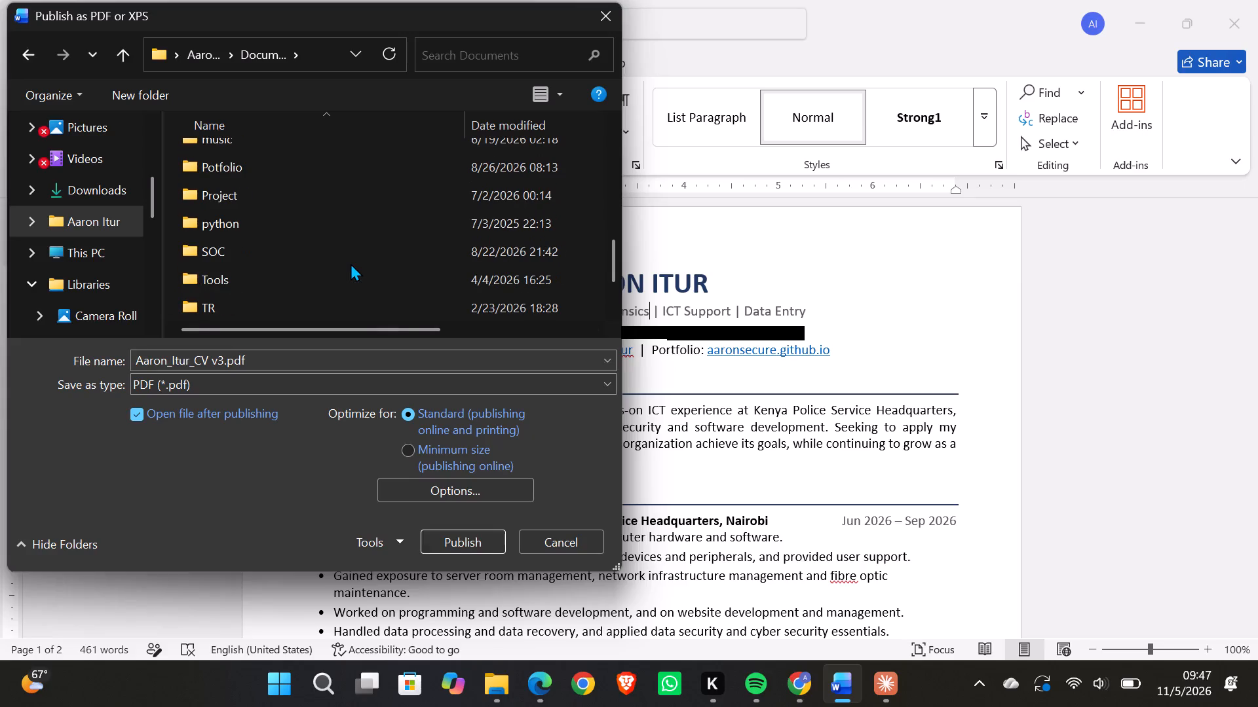
scroll(351, 263, "down", 1)
scroll(351, 263, "up", 1)
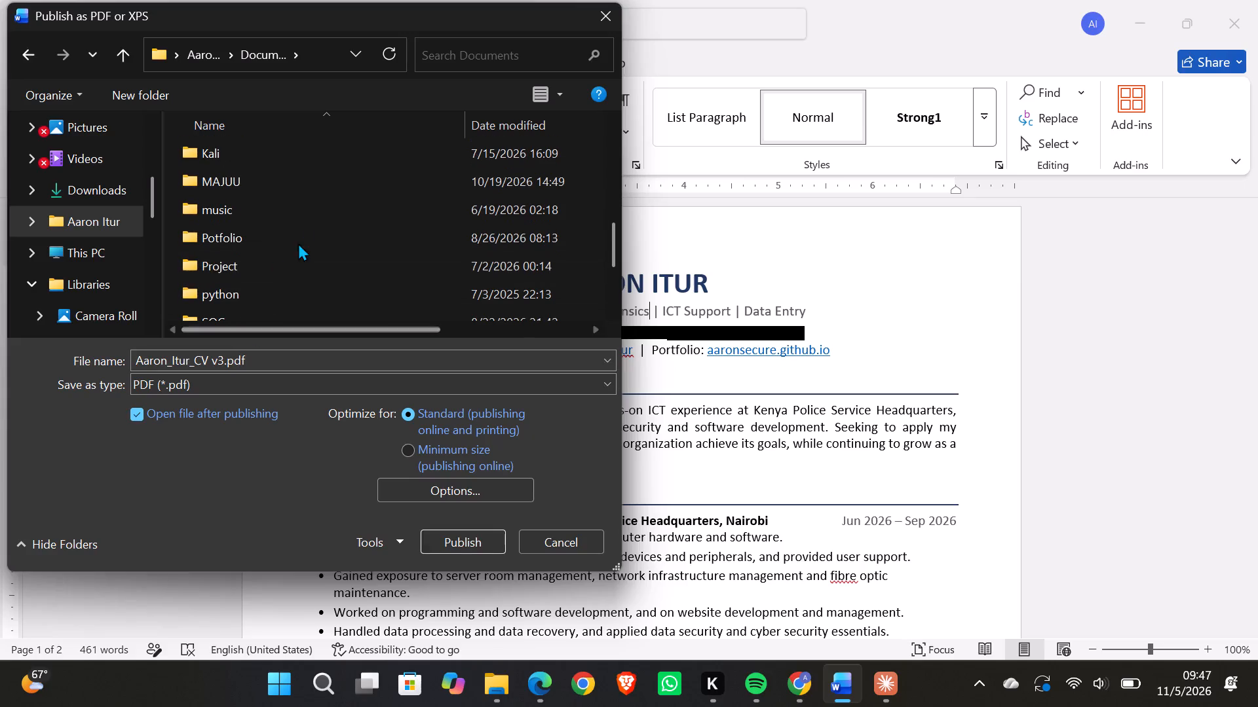
scroll(330, 231, "down", 2)
scroll(330, 231, "up", 1)
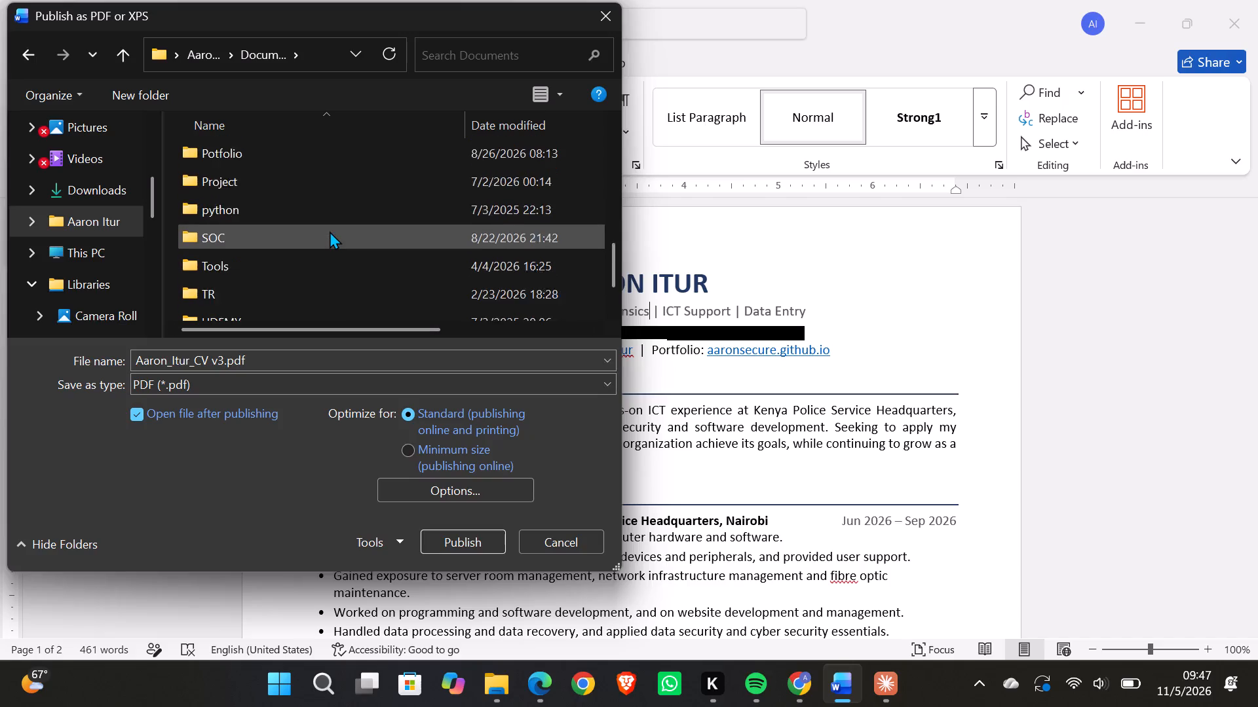
scroll(330, 231, "up", 2)
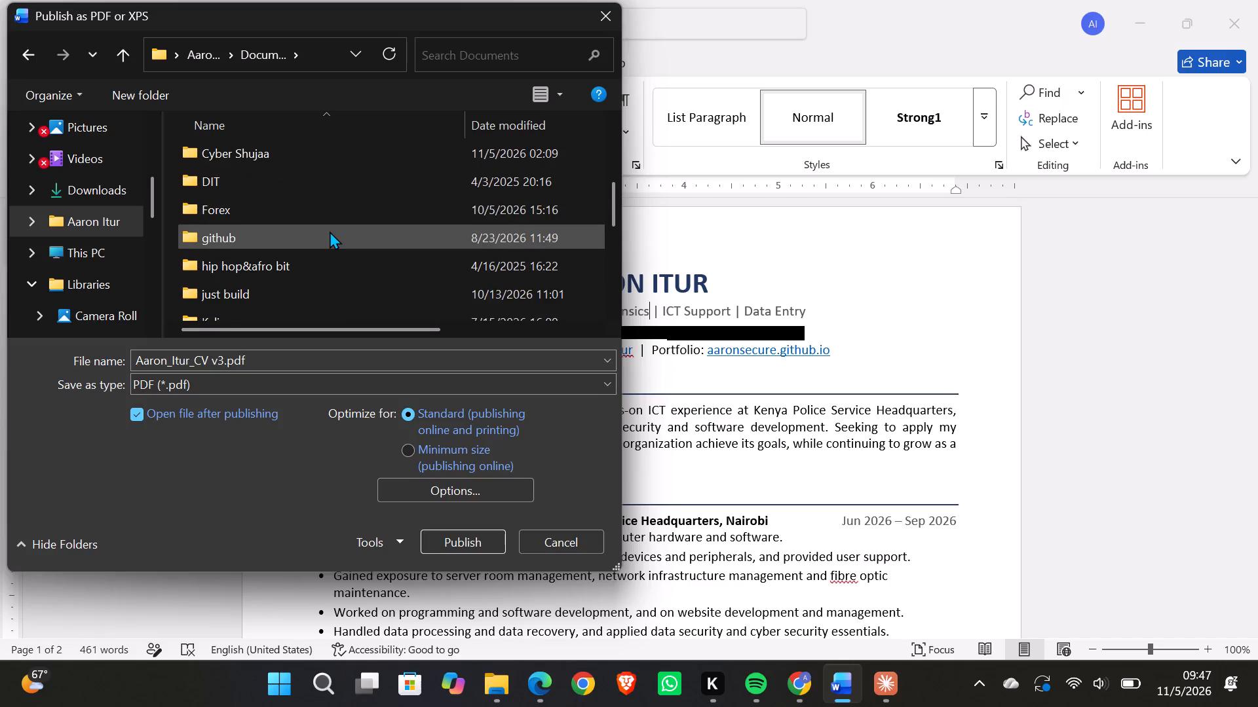
scroll(330, 231, "up", 1)
scroll(330, 231, "down", 1)
double_click(305, 205)
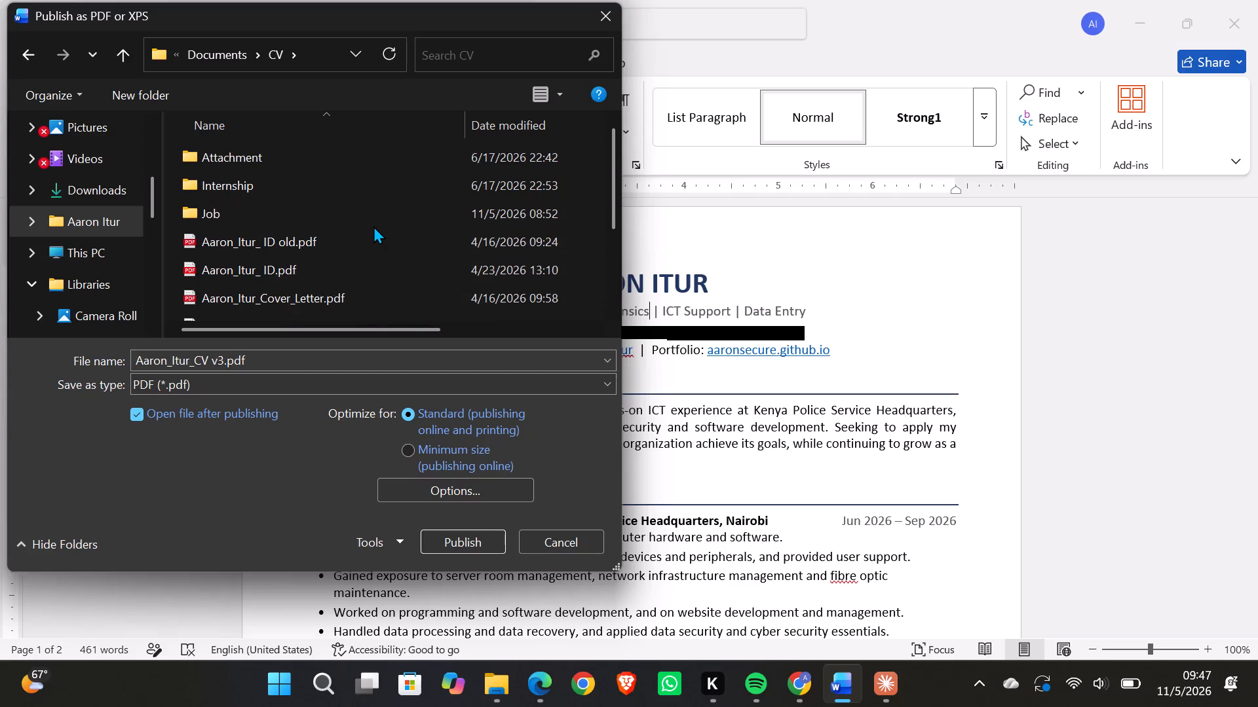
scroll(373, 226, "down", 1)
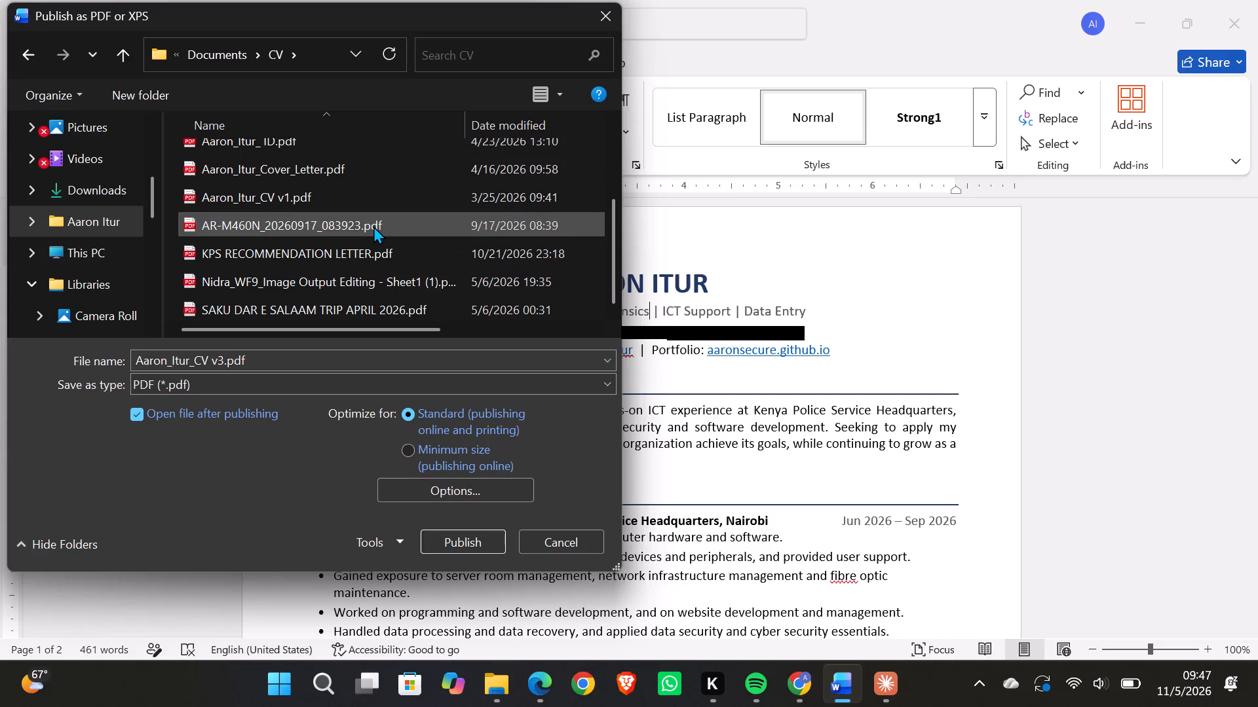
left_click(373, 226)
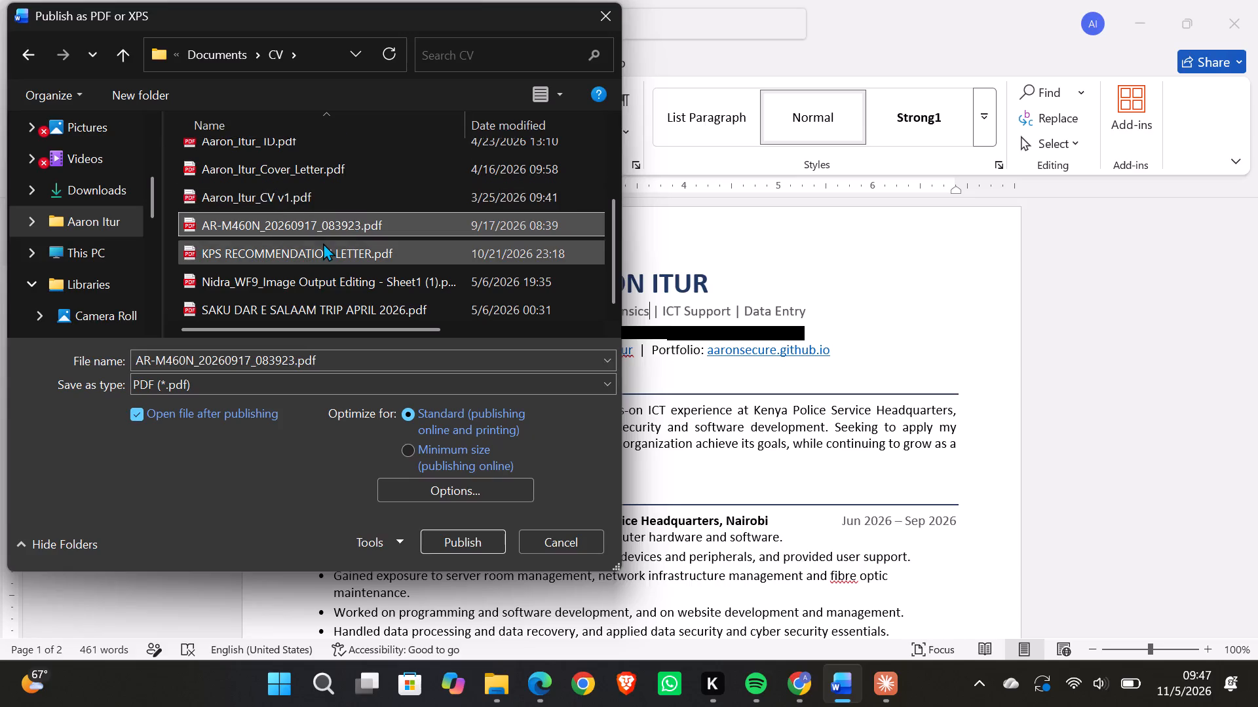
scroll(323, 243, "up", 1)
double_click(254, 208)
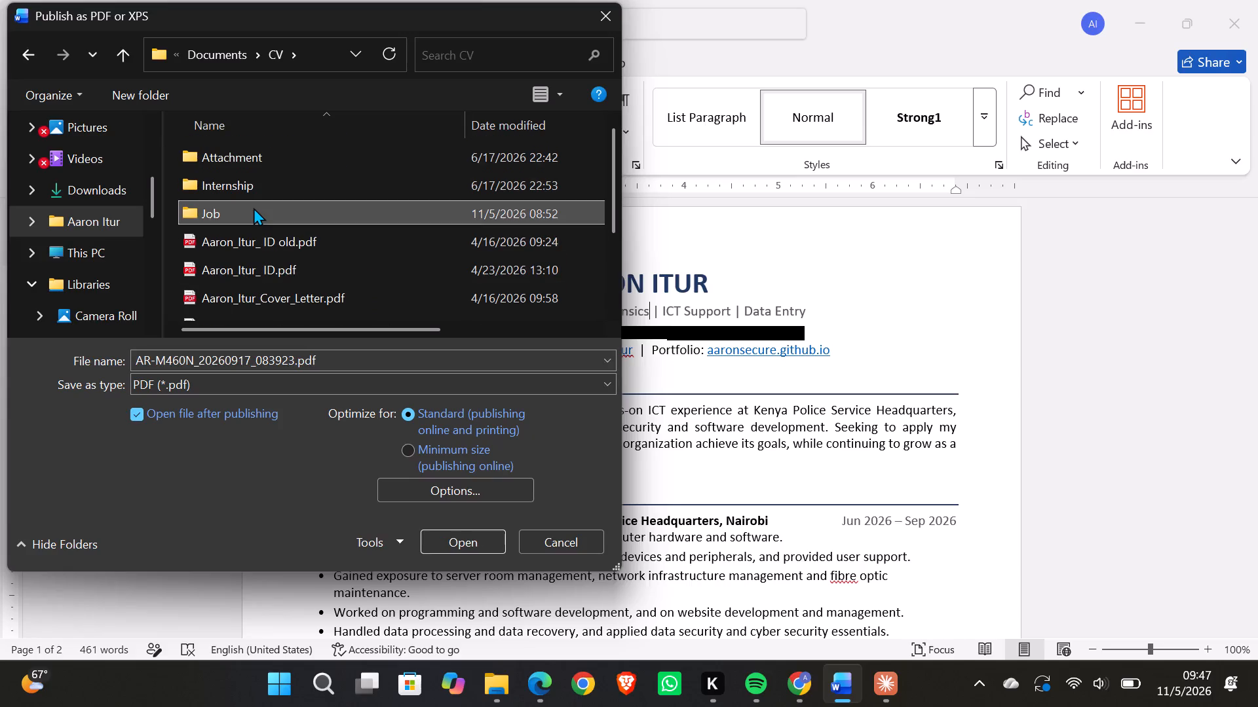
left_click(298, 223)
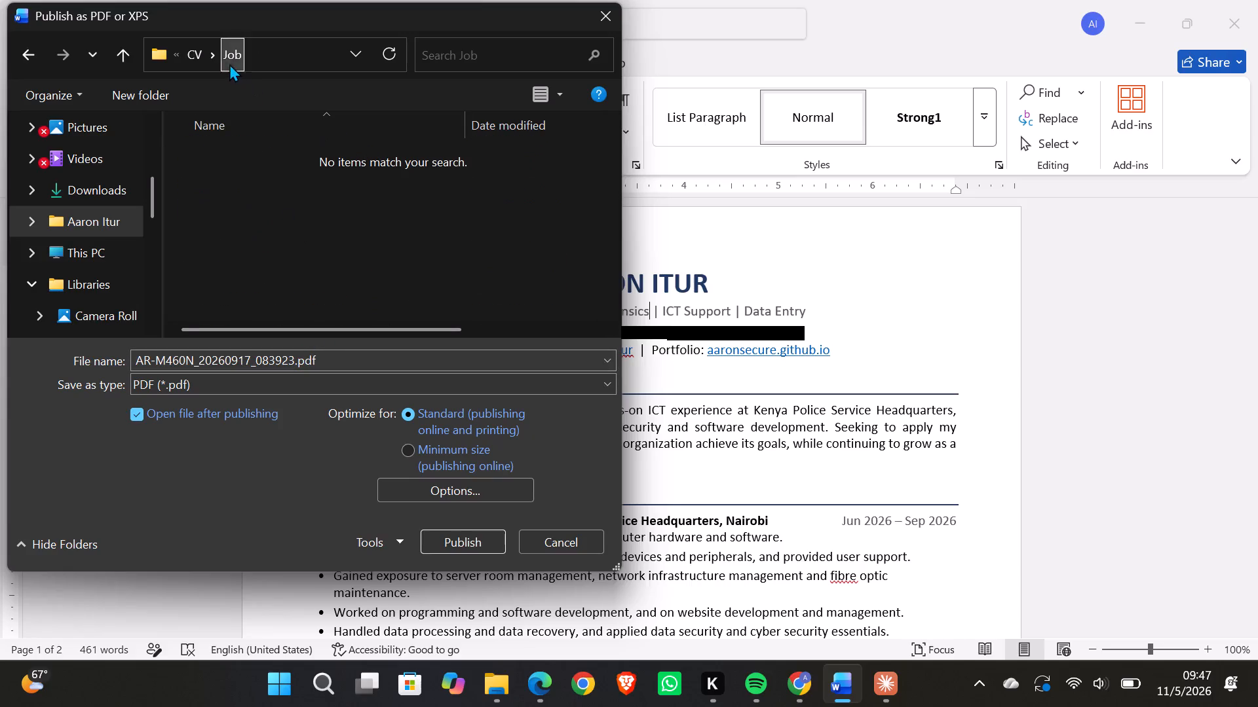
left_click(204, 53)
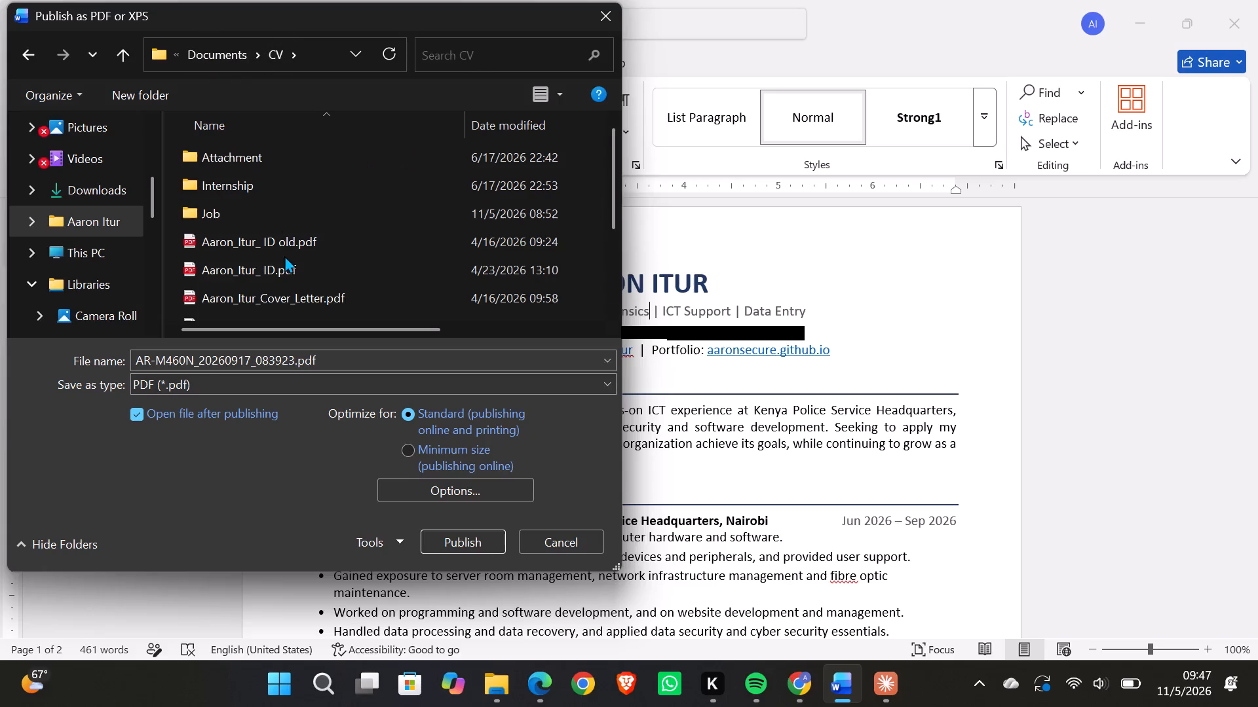
Reuse the existing CV v1 PDF's file name and choose the Job subfolder of CV as the export location.
scroll(298, 269, "down", 3)
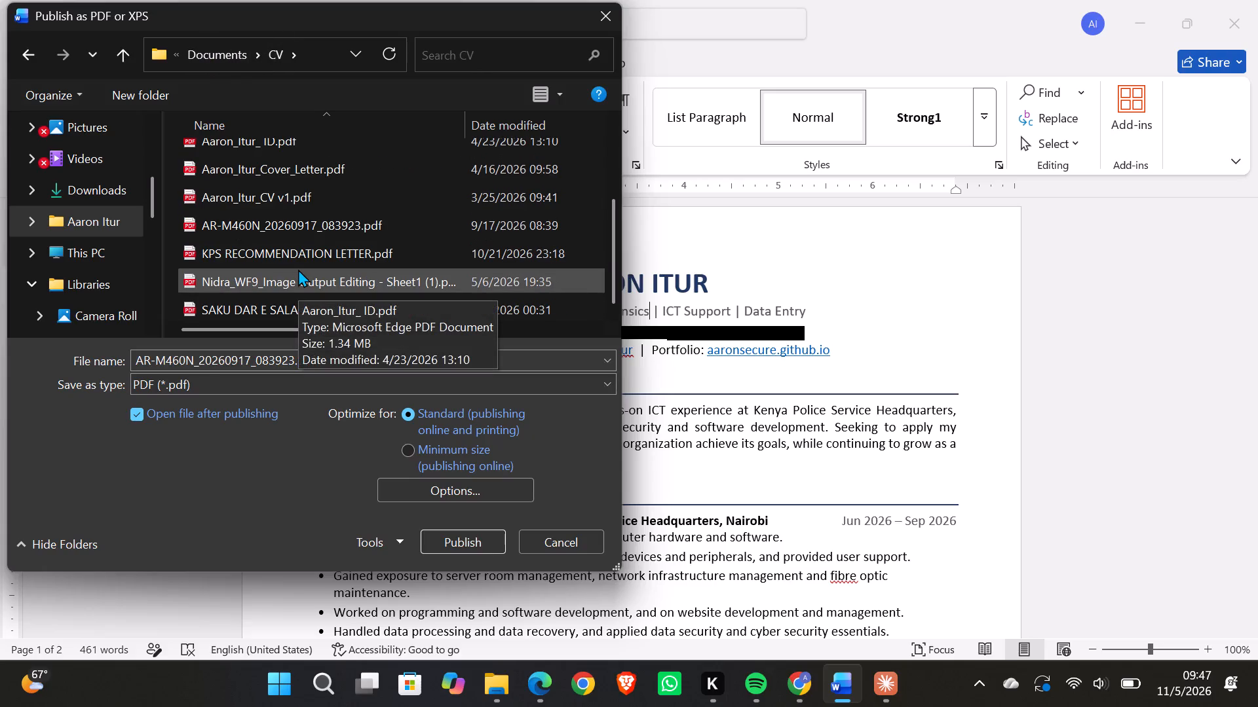
scroll(298, 269, "down", 1)
left_click(281, 196)
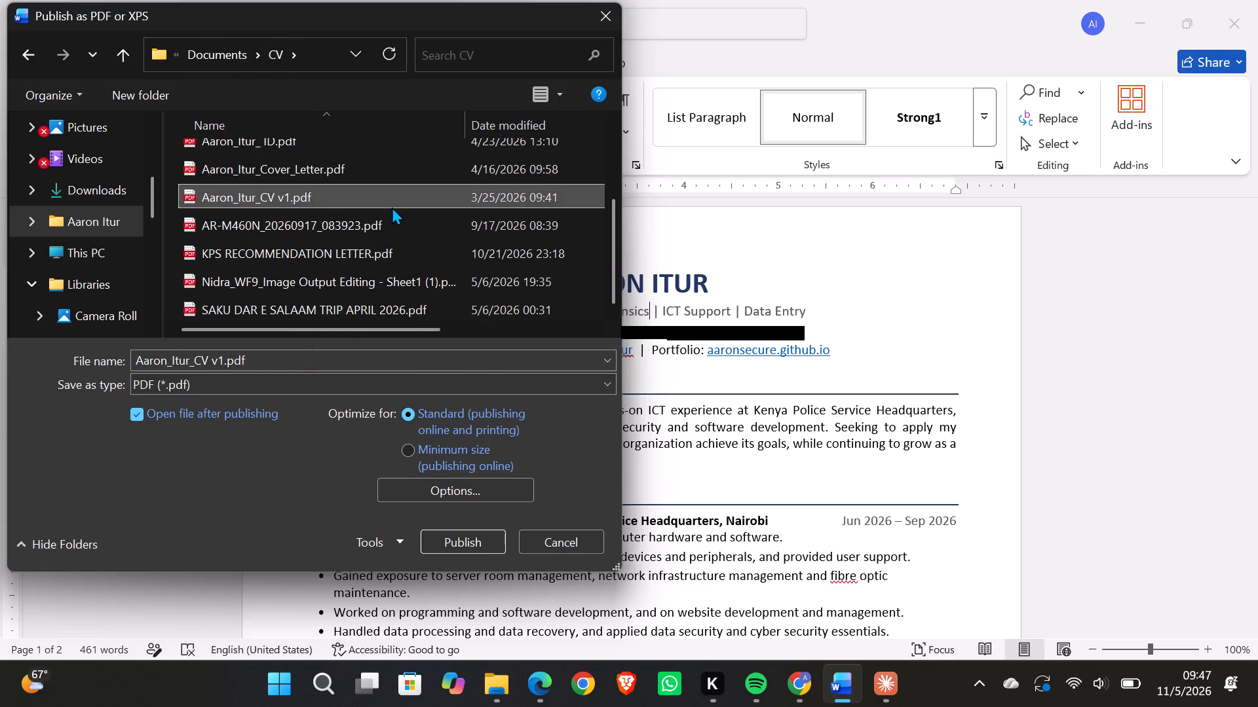
scroll(398, 208, "up", 3)
double_click(288, 215)
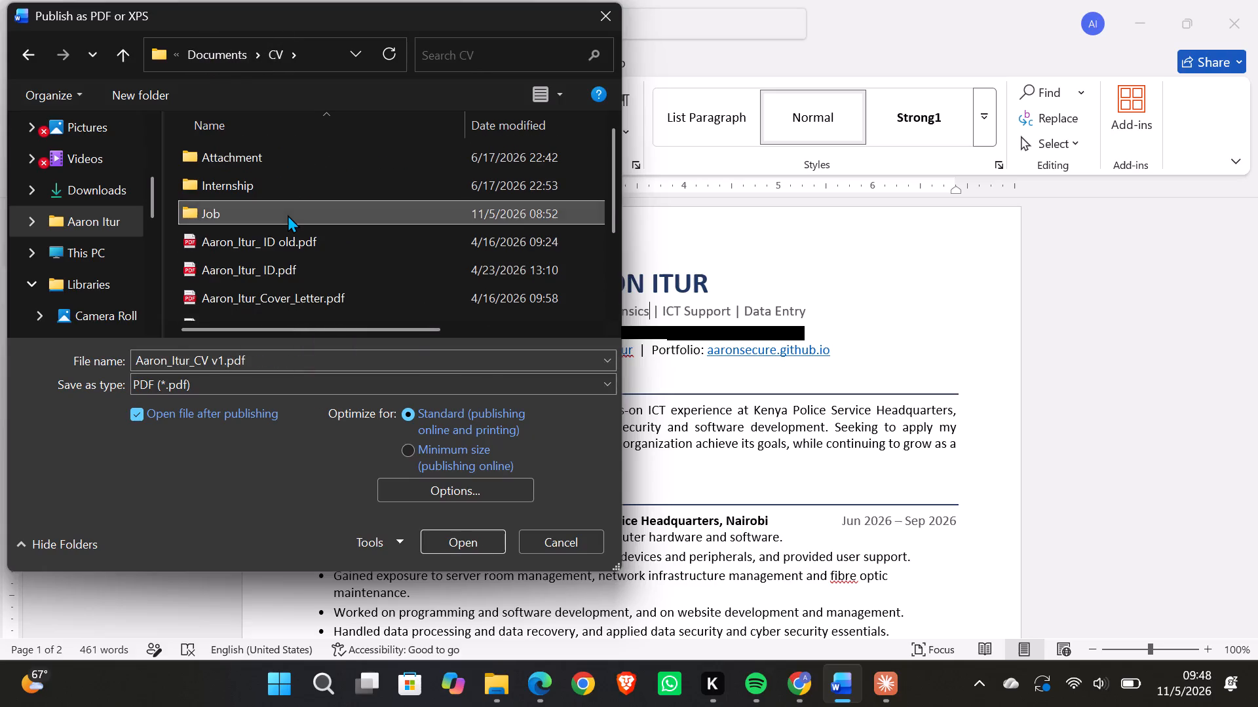
Remove the " v1" suffix from the PDF's file name and publish it in the Job folder.
left_click(223, 361)
left_click(223, 361)
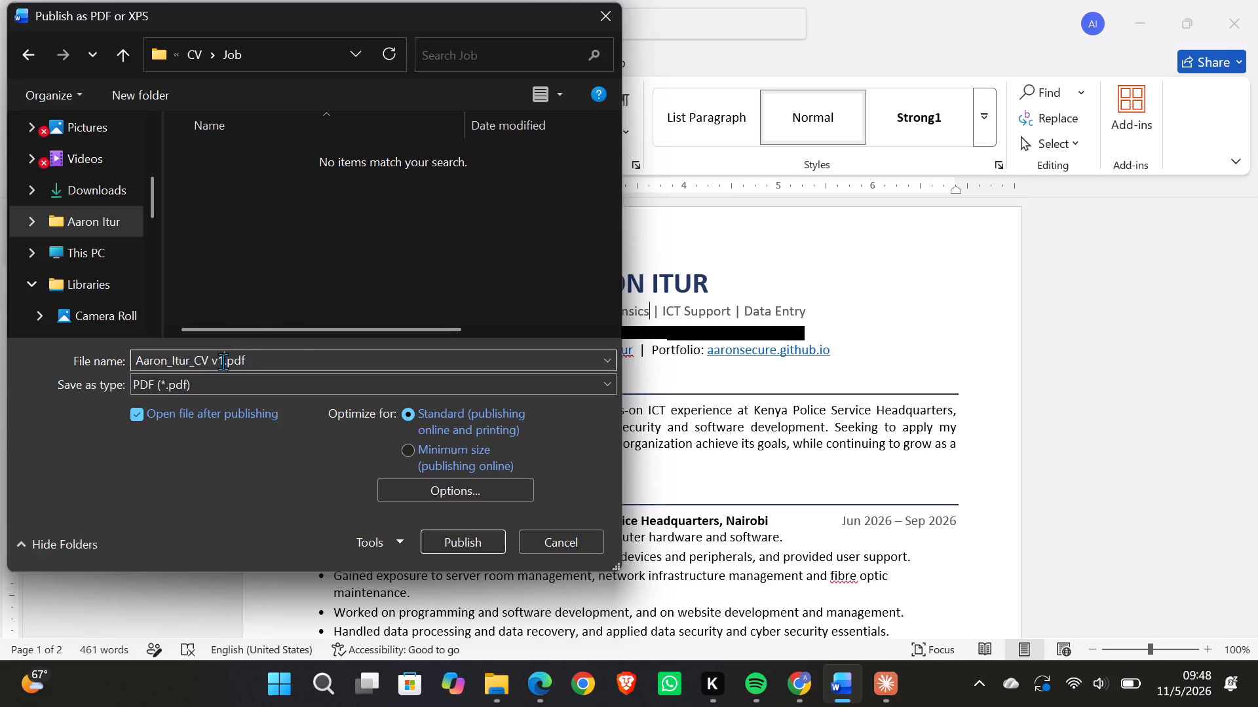
key("BackSpace")
key("BackSpace")
key("BackSpace")
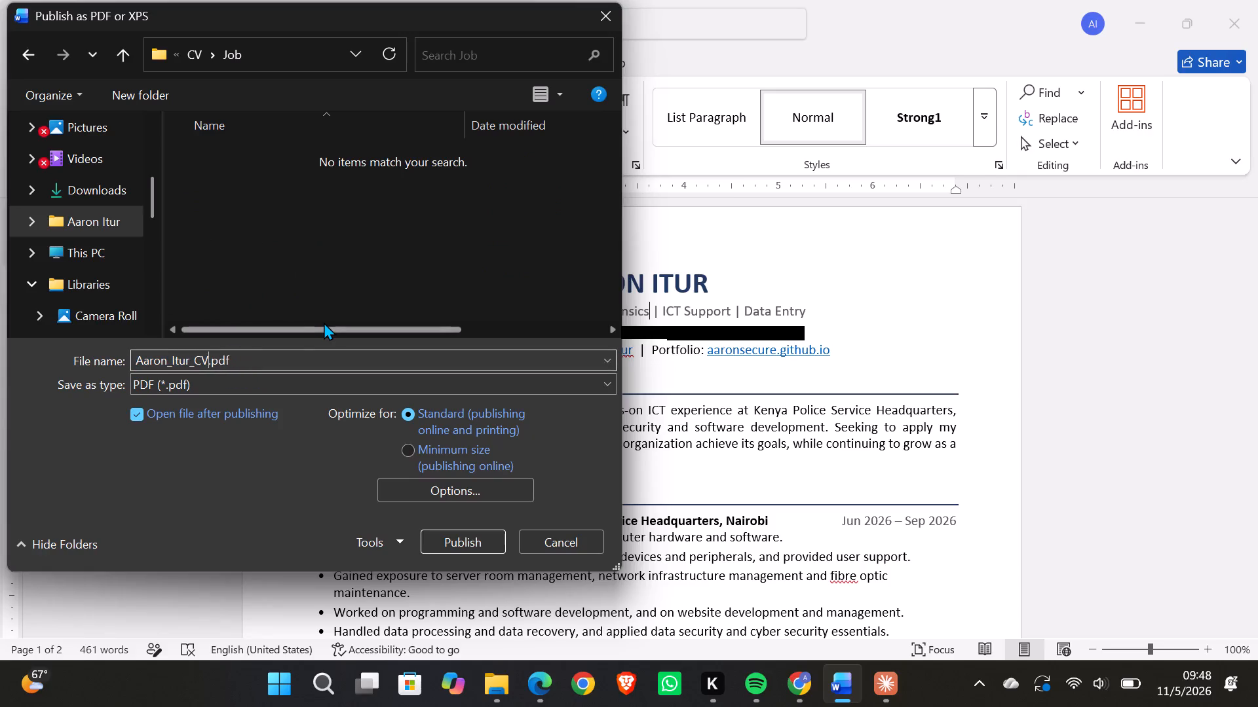
key("Return")
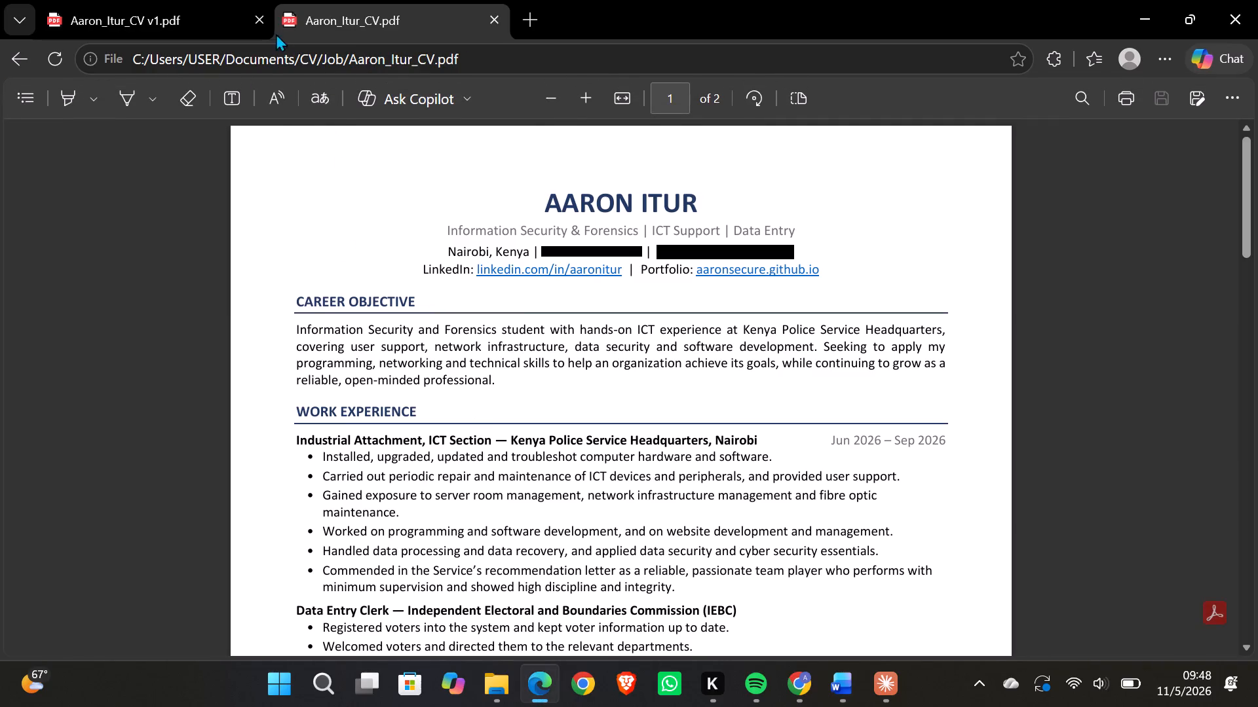
Close the older CV v1 PDF, keeping the newly exported CV open.
left_click(260, 15)
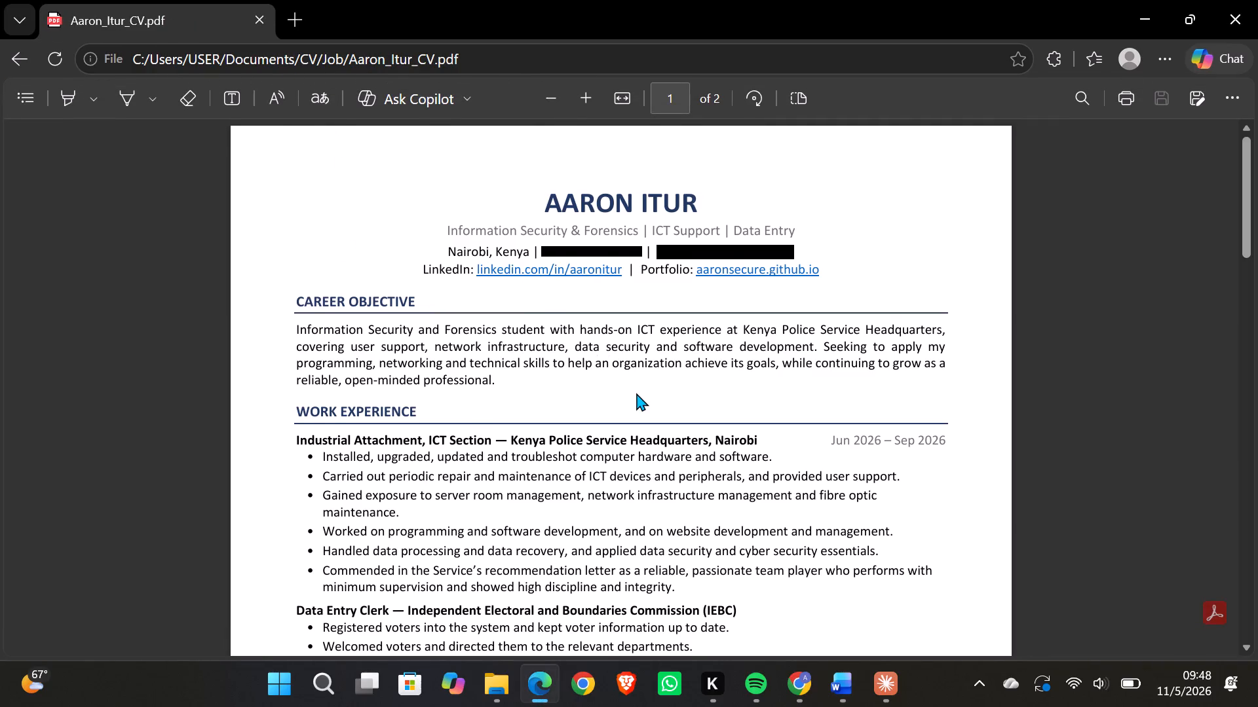
Copy the entire text of the exported CV PDF.
scroll(636, 393, "down", 4)
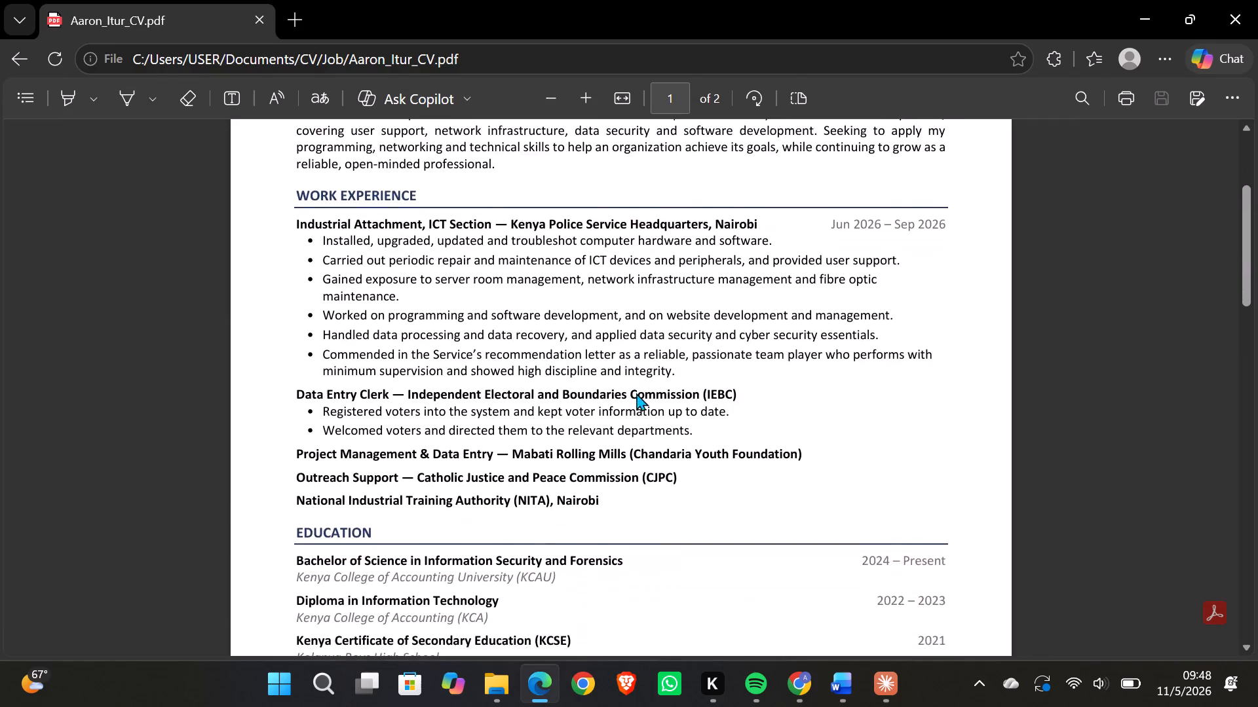
scroll(636, 393, "down", 4)
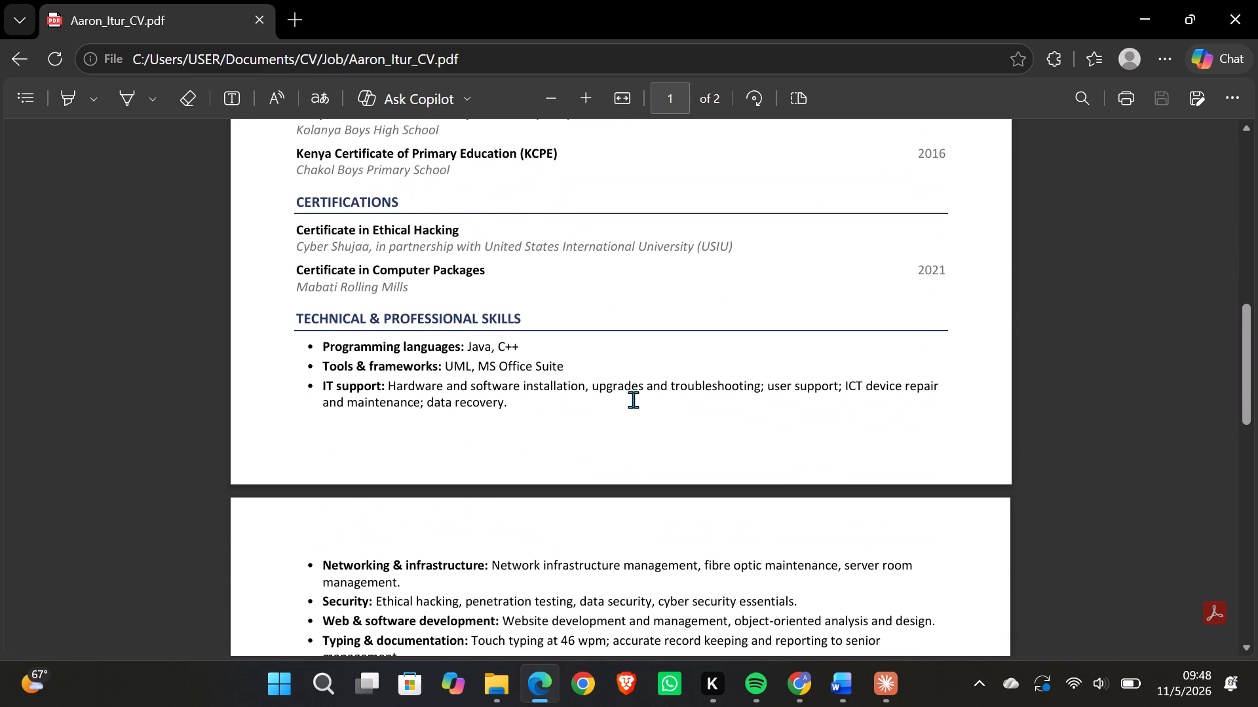
left_click(627, 408)
key("ctrl+a")
left_click(627, 408)
key("ctrl+c")
key("ctrl+a")
key("ctrl+c")
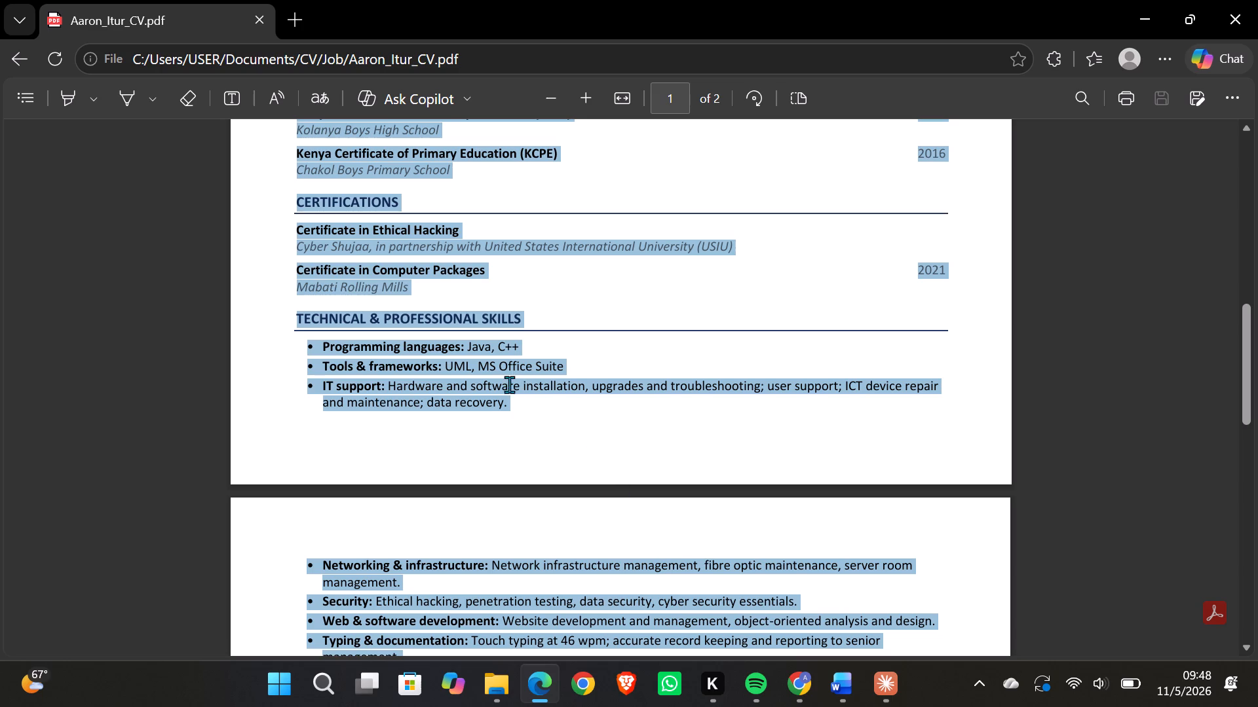